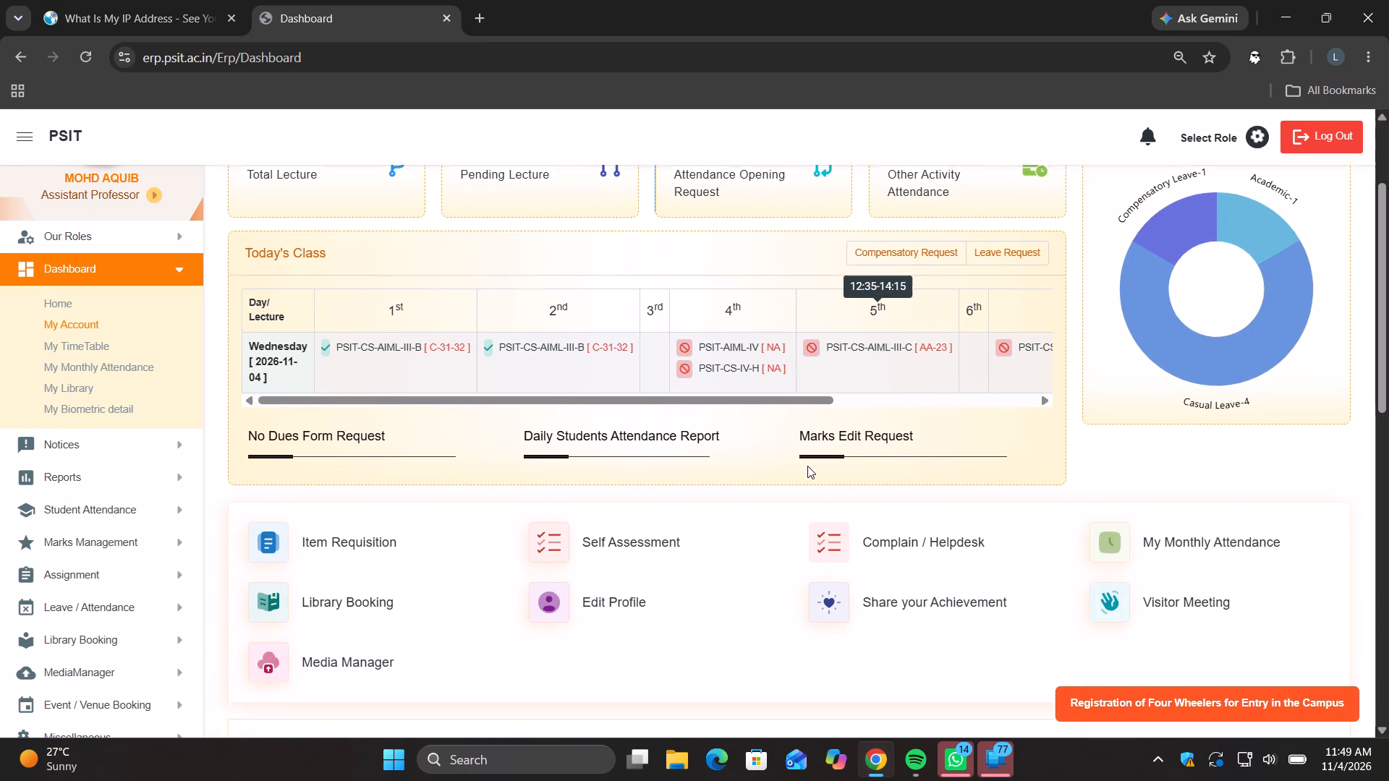
# Look through the dashboard's lecture summaries, today's classes, shortcuts, and the Requests, Reports and College sections.
pyautogui.scroll(-1, 807, 466)
pyautogui.scroll(2, 807, 466)
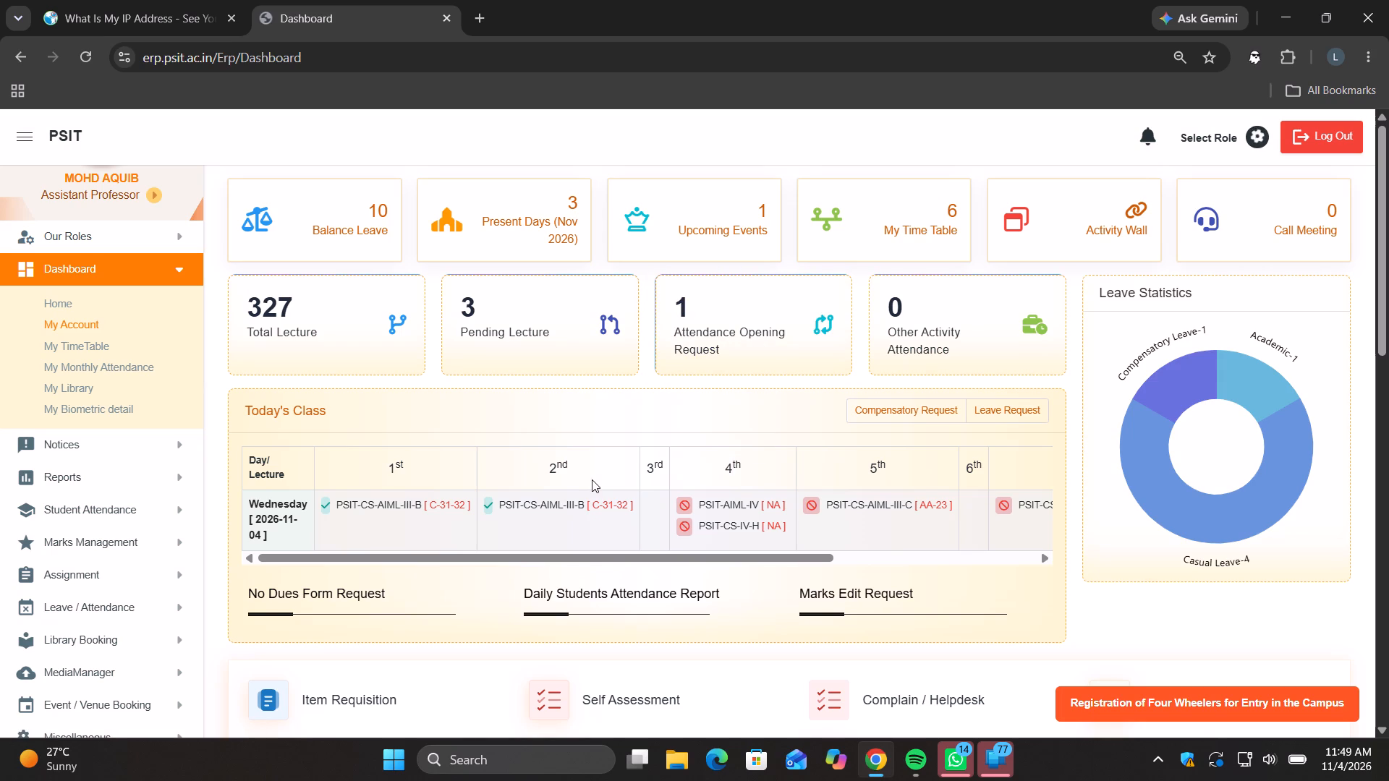
pyautogui.scroll(-1, 566, 486)
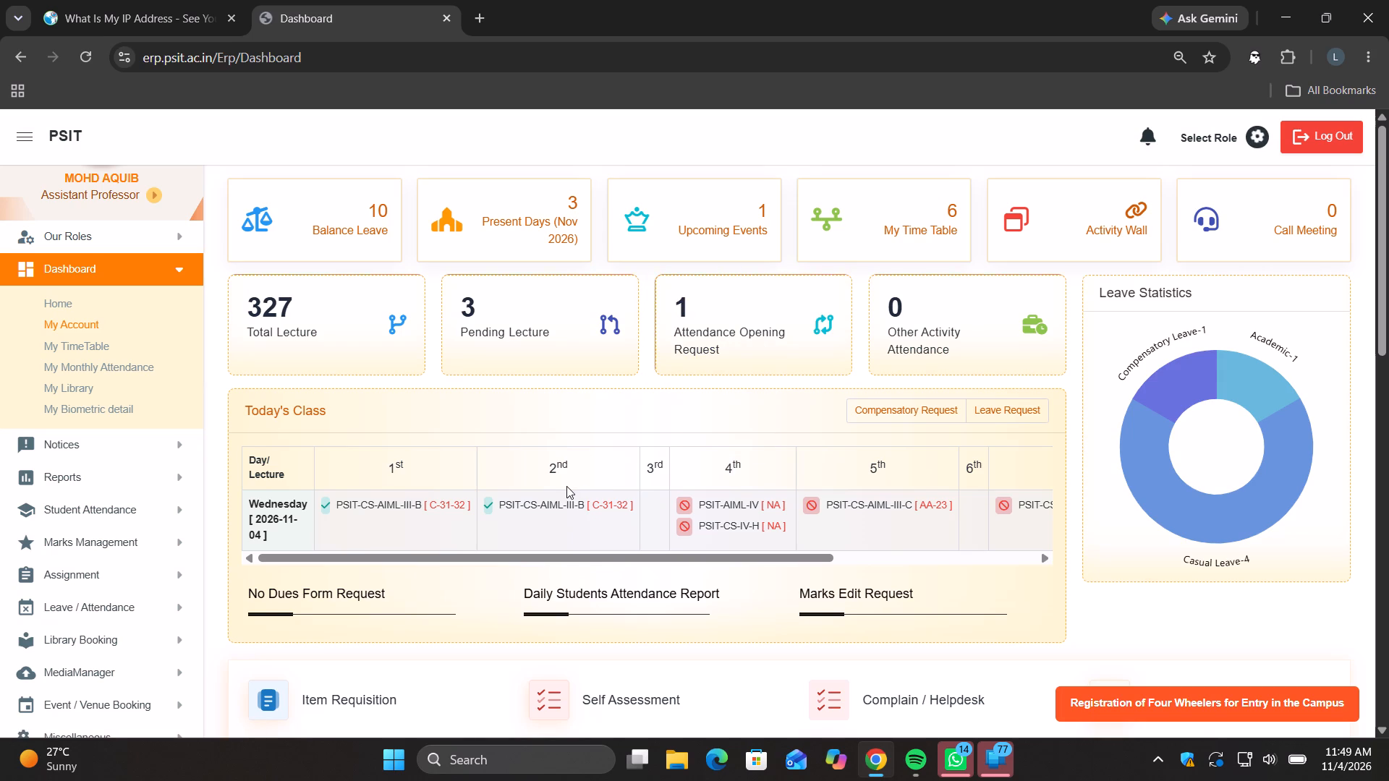
pyautogui.scroll(-1, 566, 486)
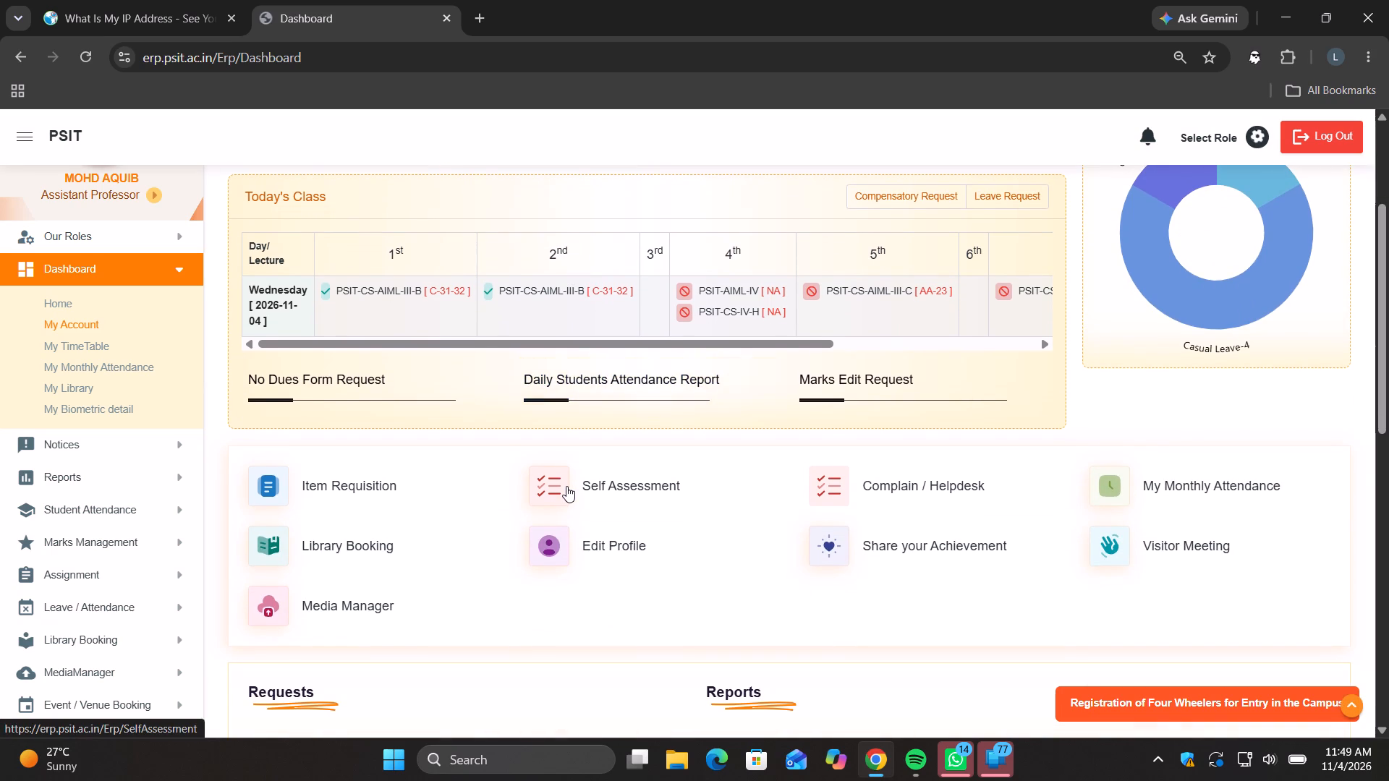
pyautogui.scroll(3, 566, 486)
pyautogui.scroll(-4, 566, 486)
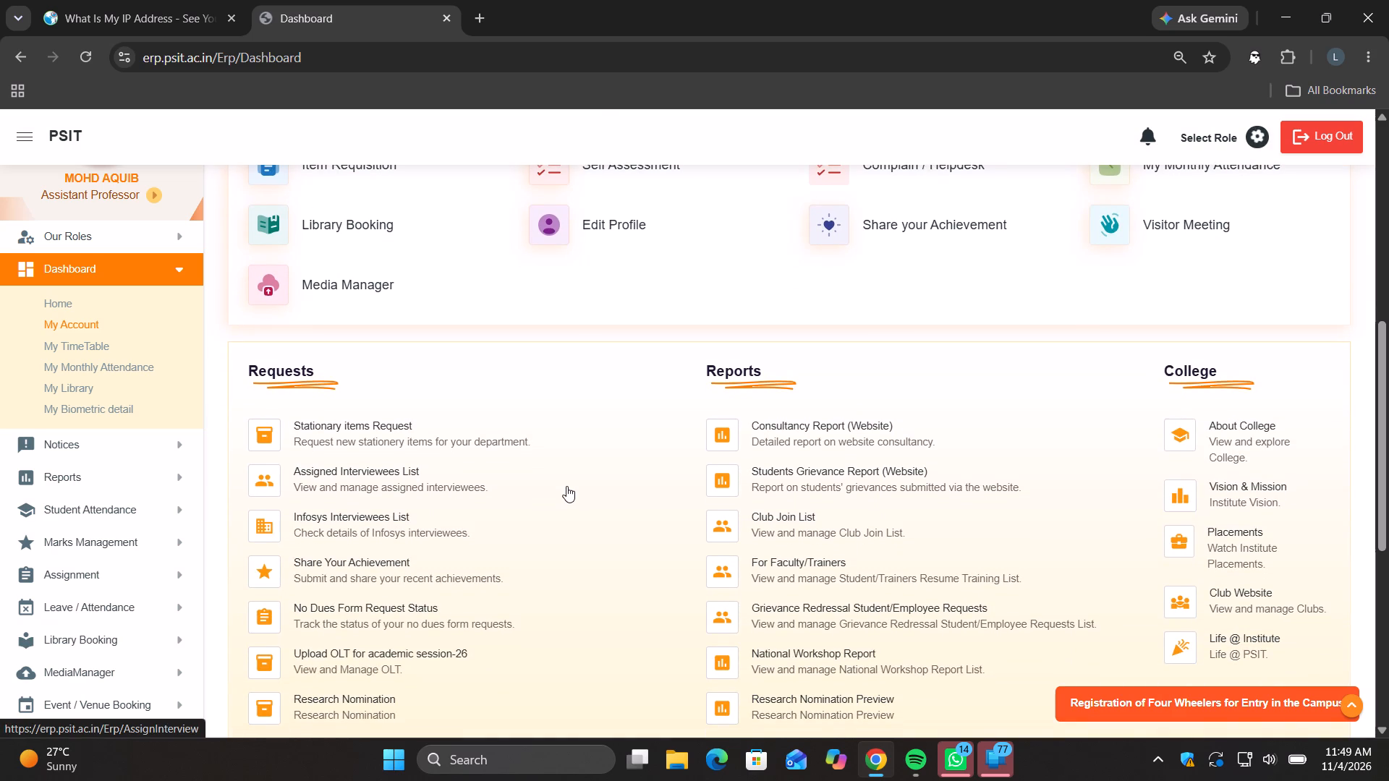
pyautogui.scroll(2, 566, 486)
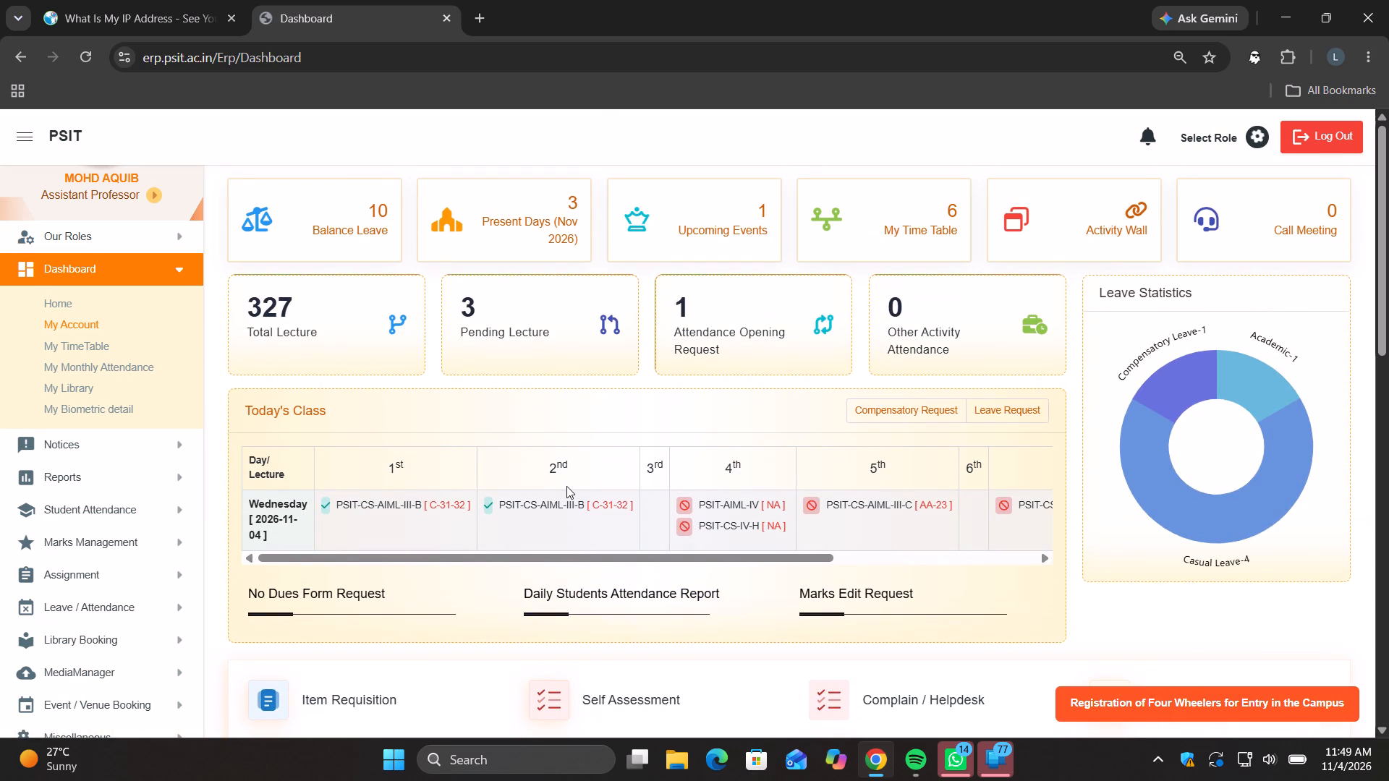
# Switch to the Coordinator role and open the Student Attendance request list from its dashboard.
pyautogui.click(1255, 135)
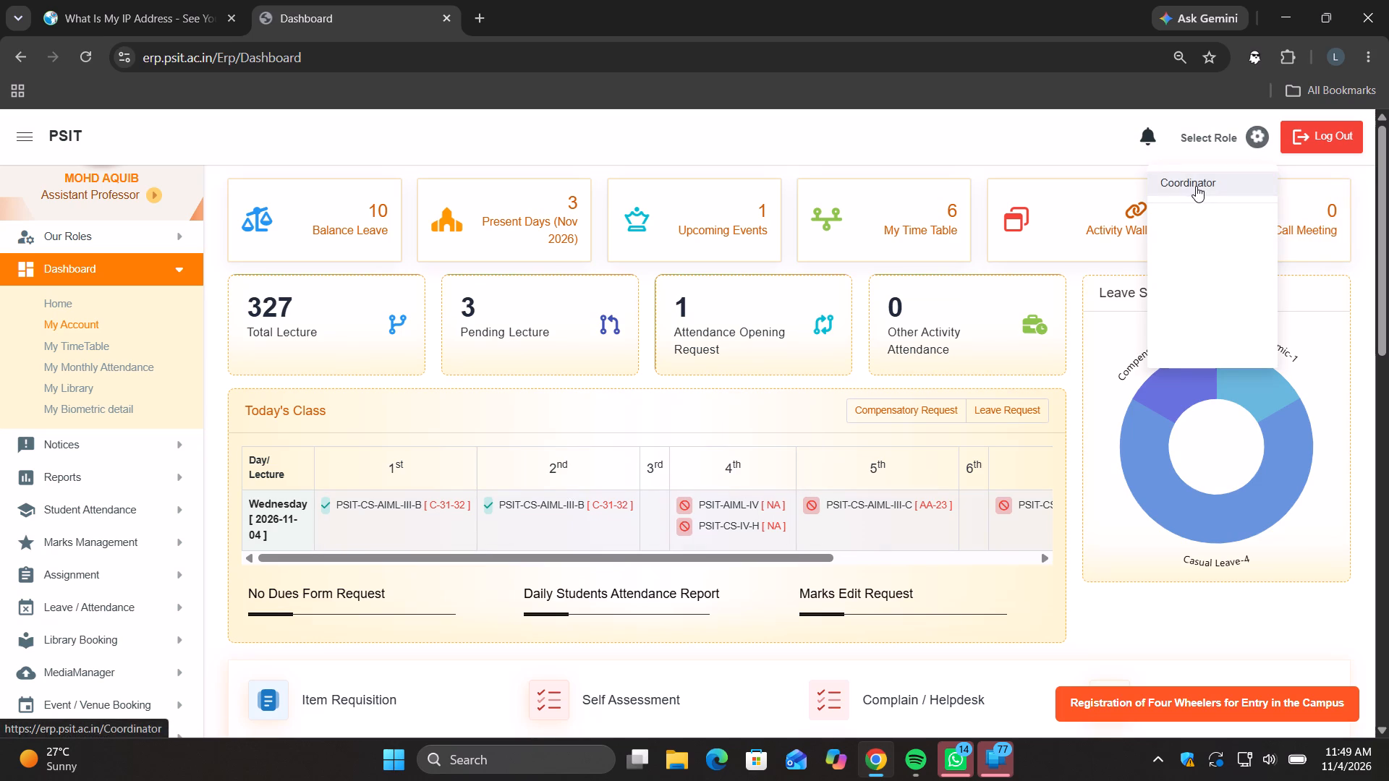
pyautogui.click(1196, 186)
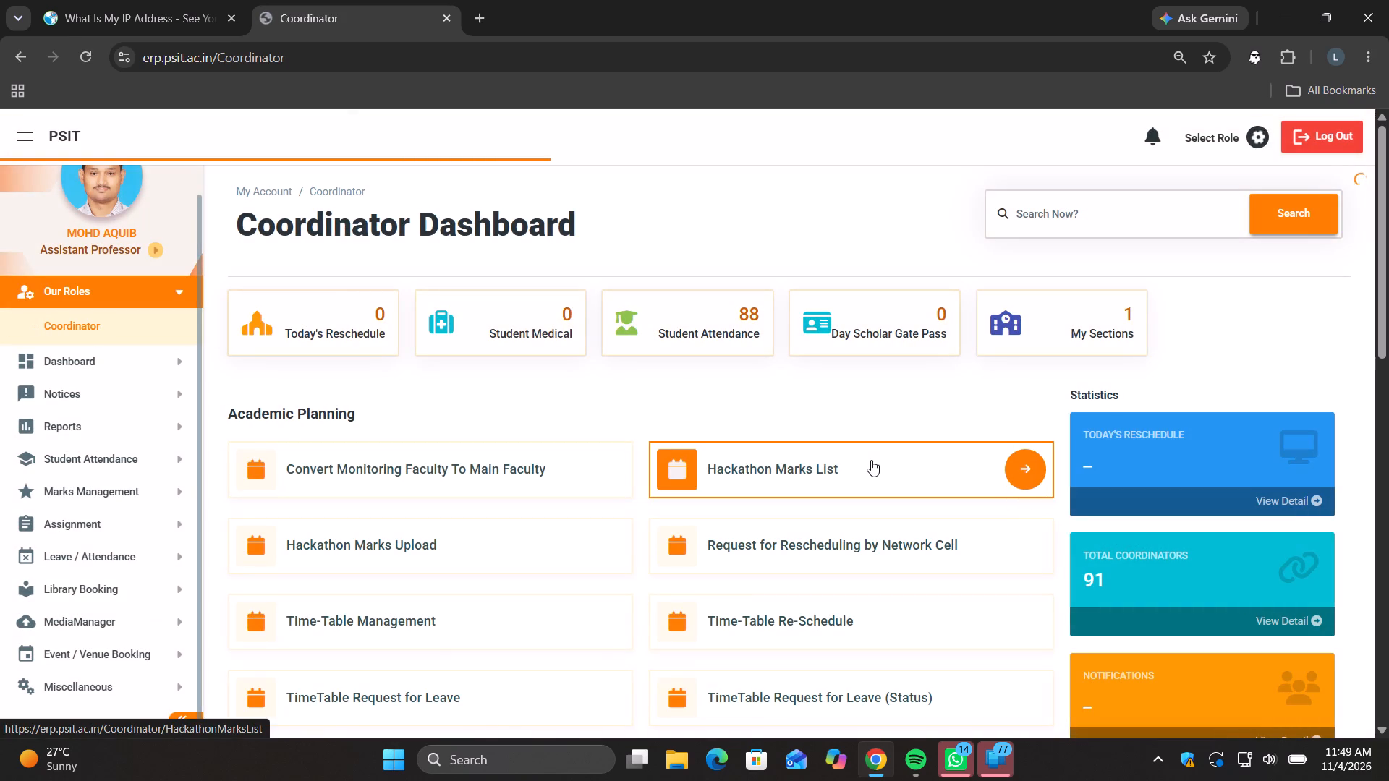
pyautogui.click(700, 328)
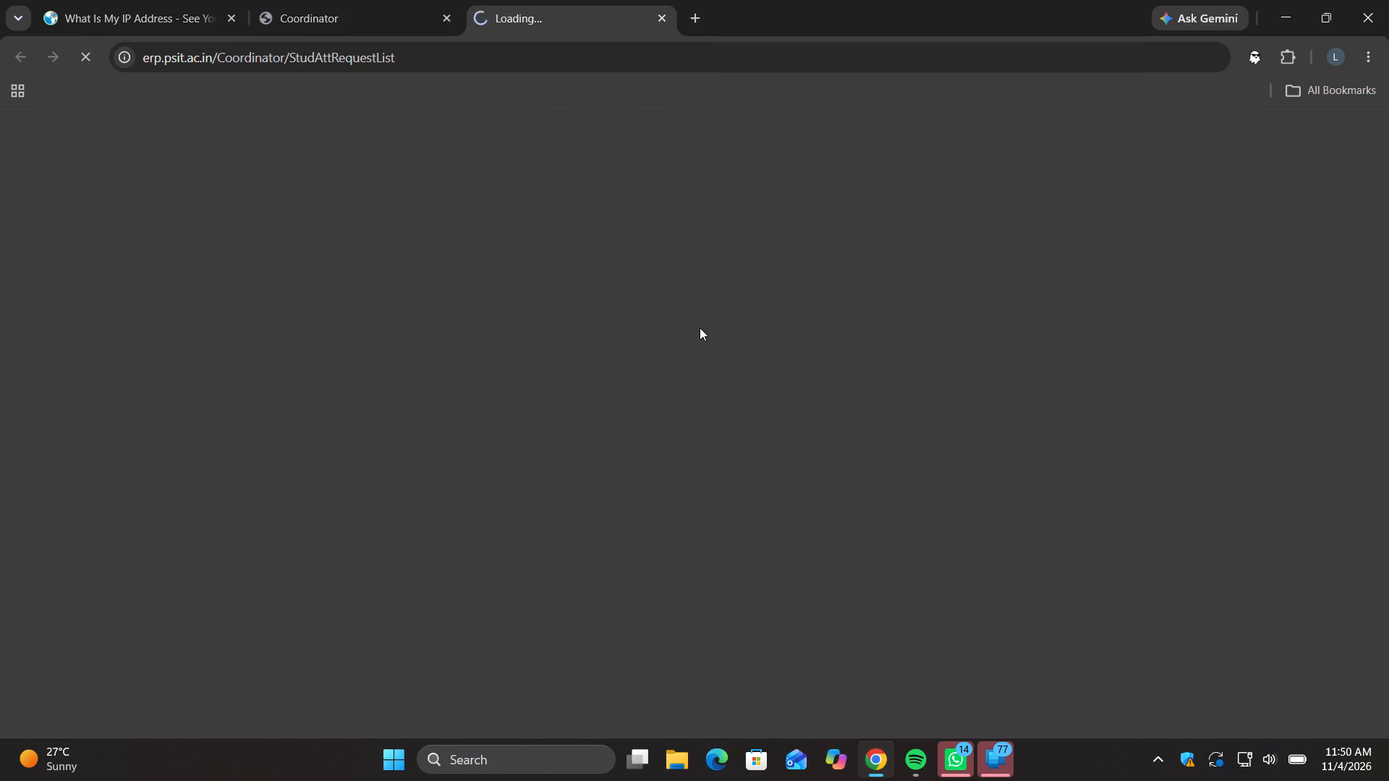
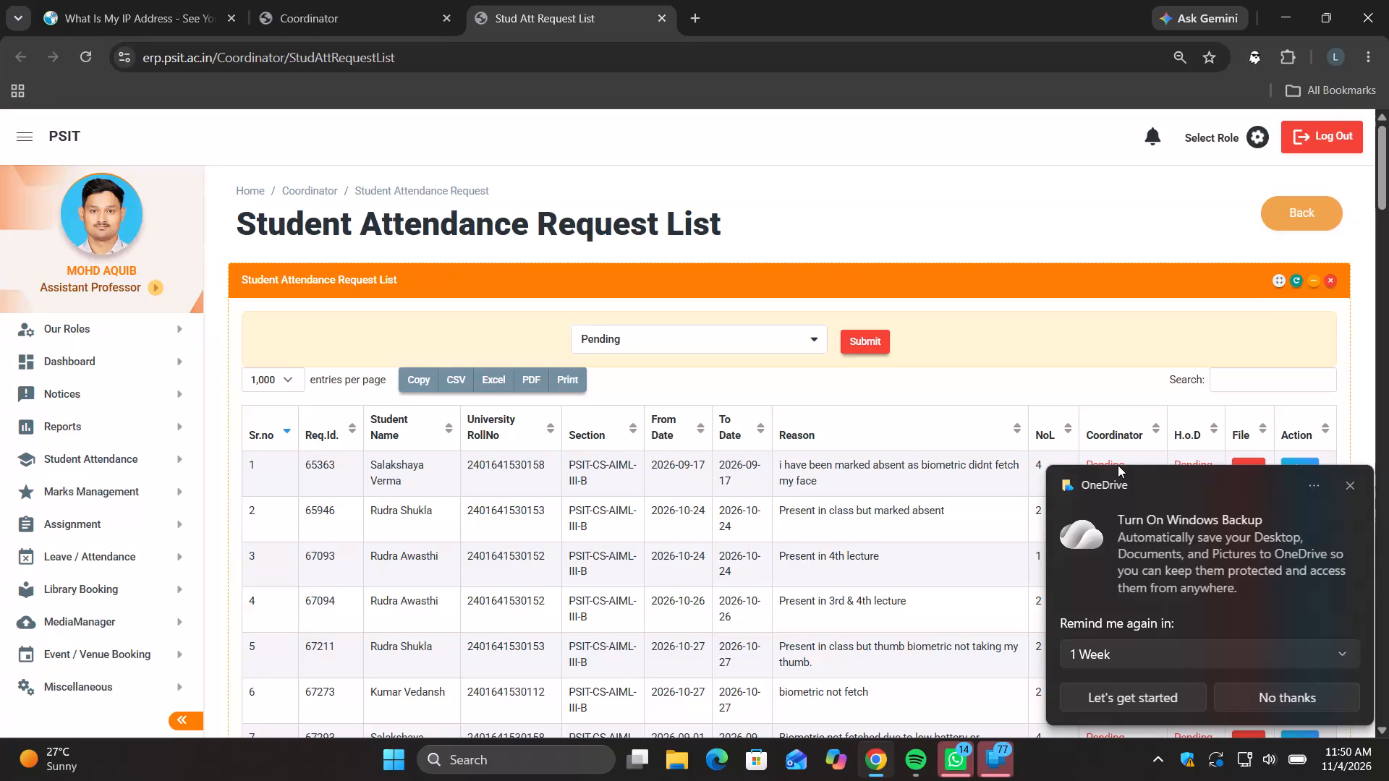
# Dismiss the OneDrive backup and Lenovo Vantage notifications covering the request list.
pyautogui.click(1349, 484)
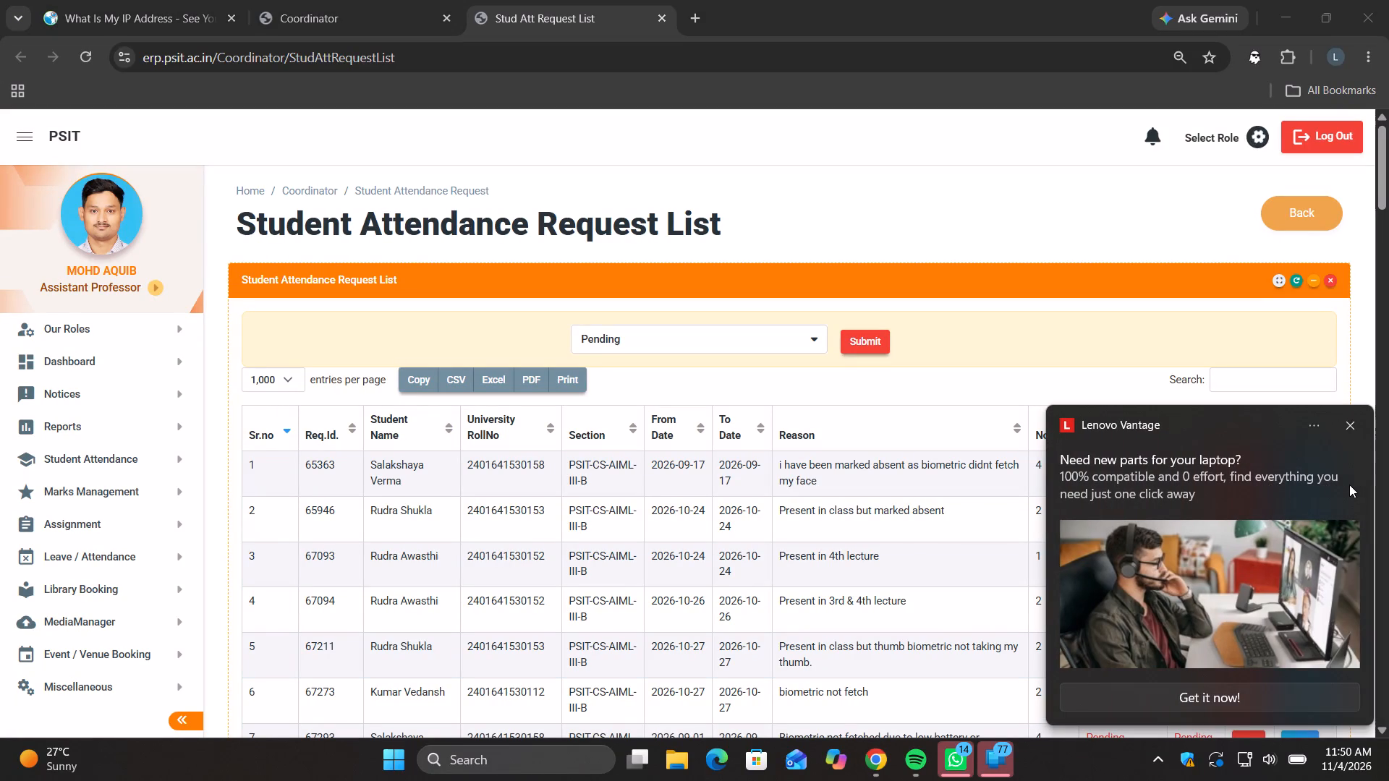
pyautogui.click(1349, 423)
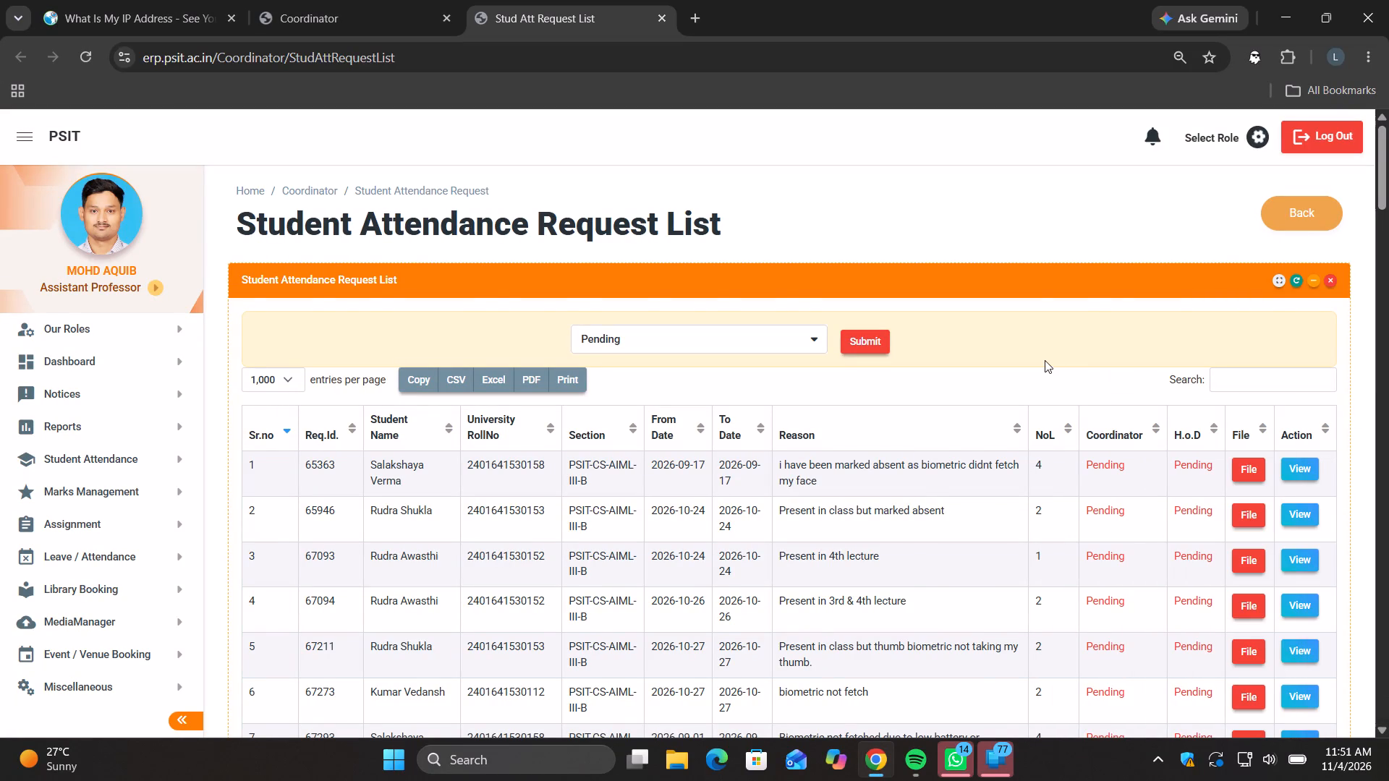
# Look through the whole list of pending student attendance requests, checking the students, dates, reasons and approval statuses, and return to its beginning.
pyautogui.scroll(-8, 1045, 360)
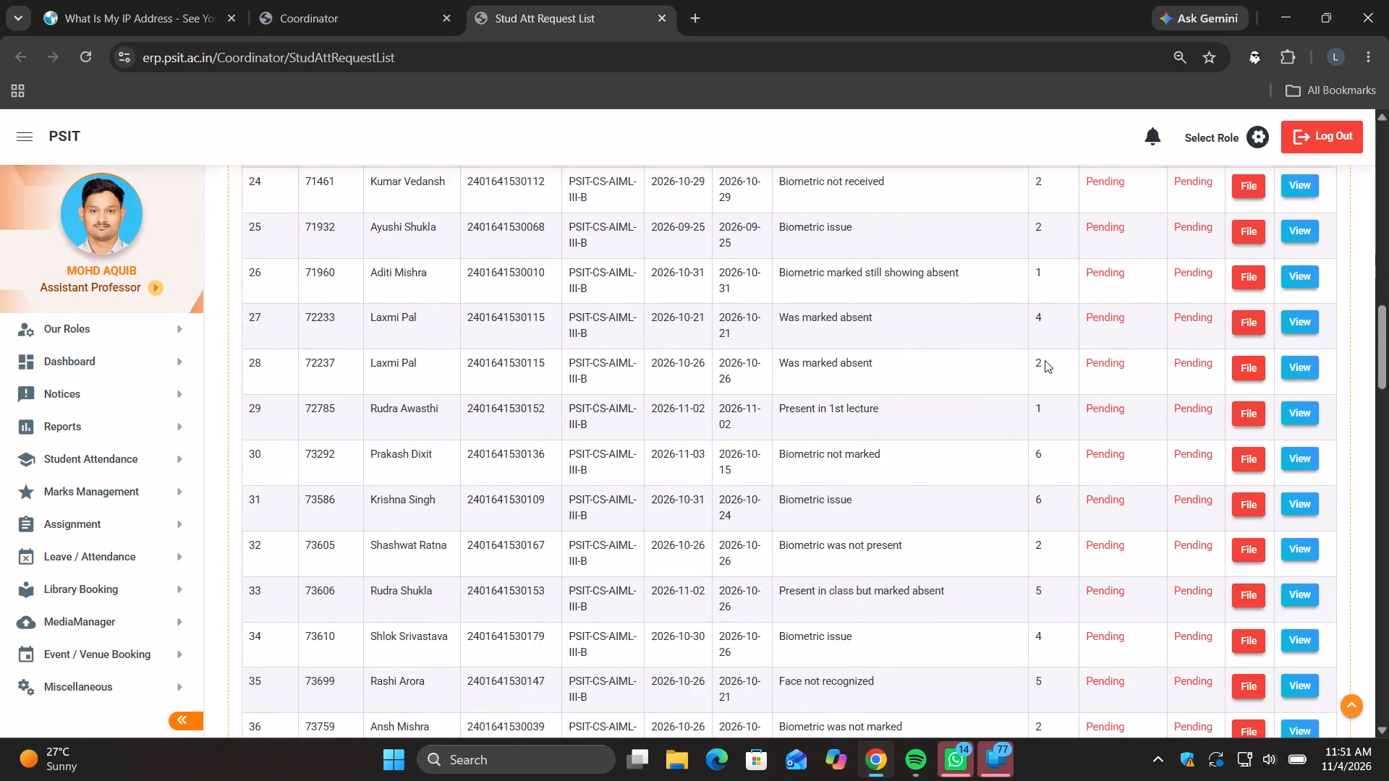
pyautogui.scroll(-2, 1045, 360)
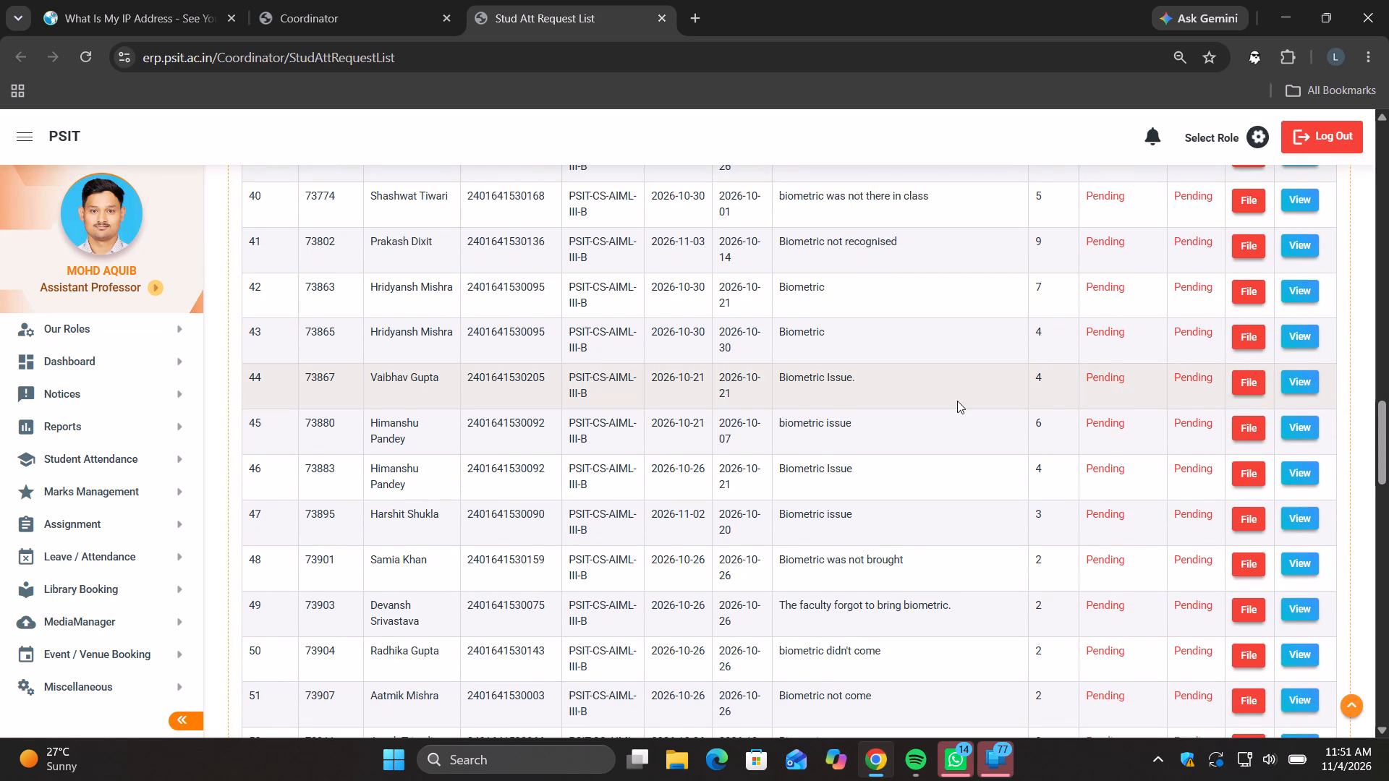
pyautogui.scroll(-3, 957, 401)
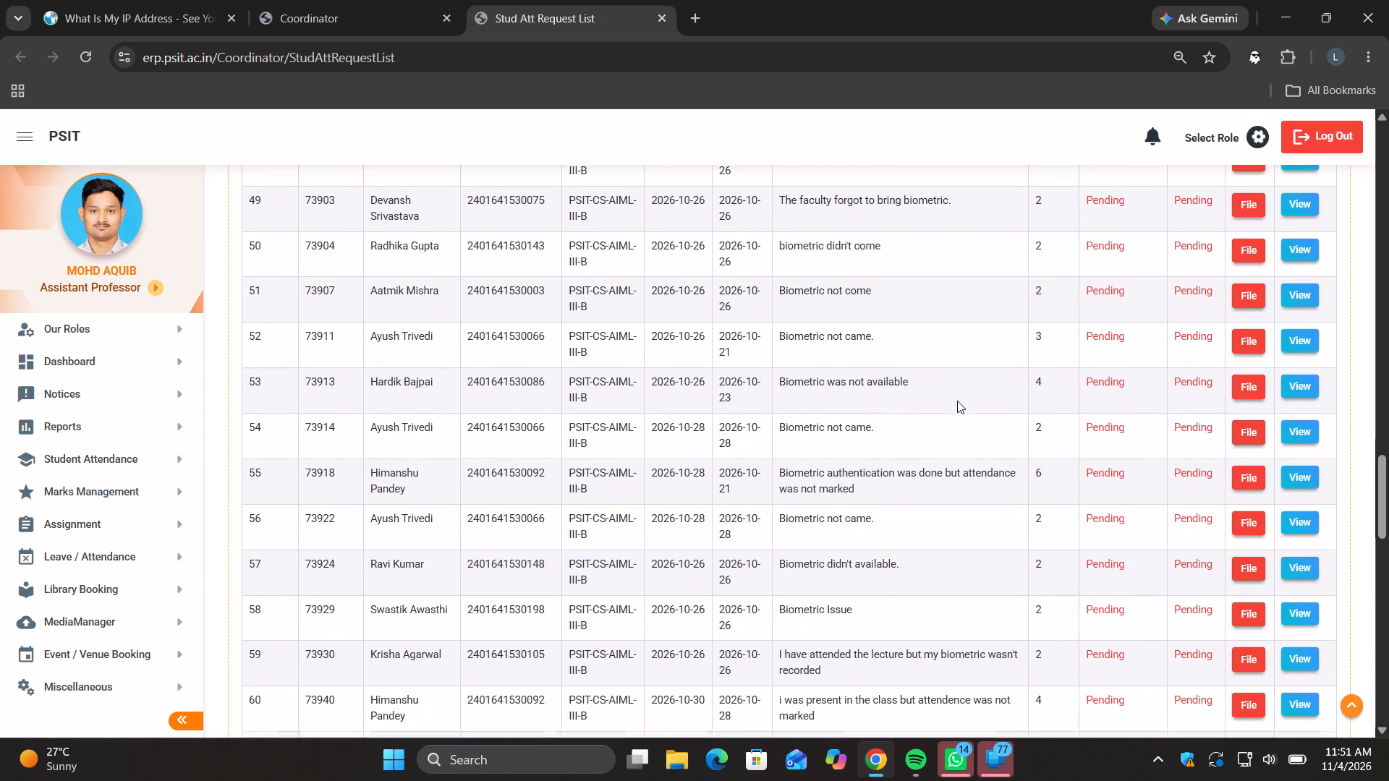
pyautogui.scroll(-2, 957, 401)
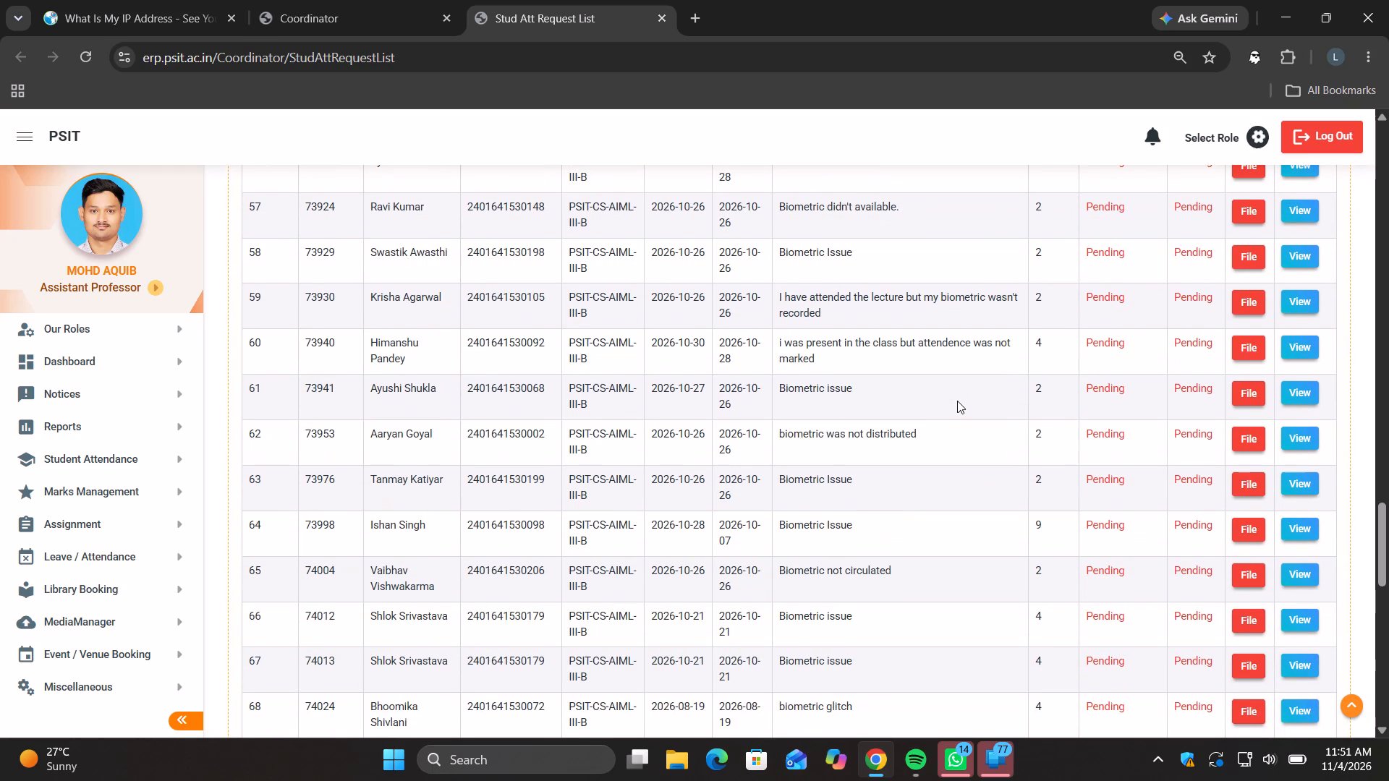
pyautogui.scroll(-2, 957, 401)
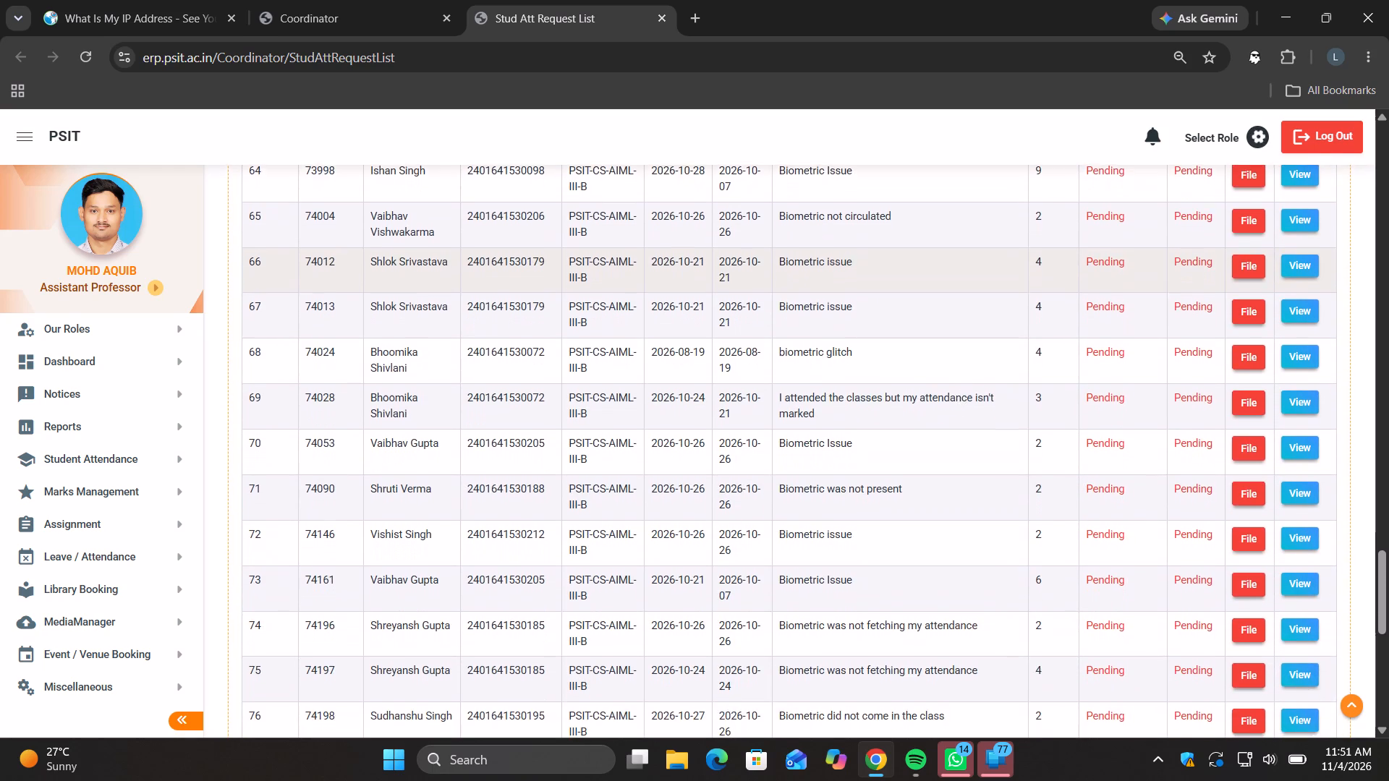
pyautogui.scroll(-2, 957, 401)
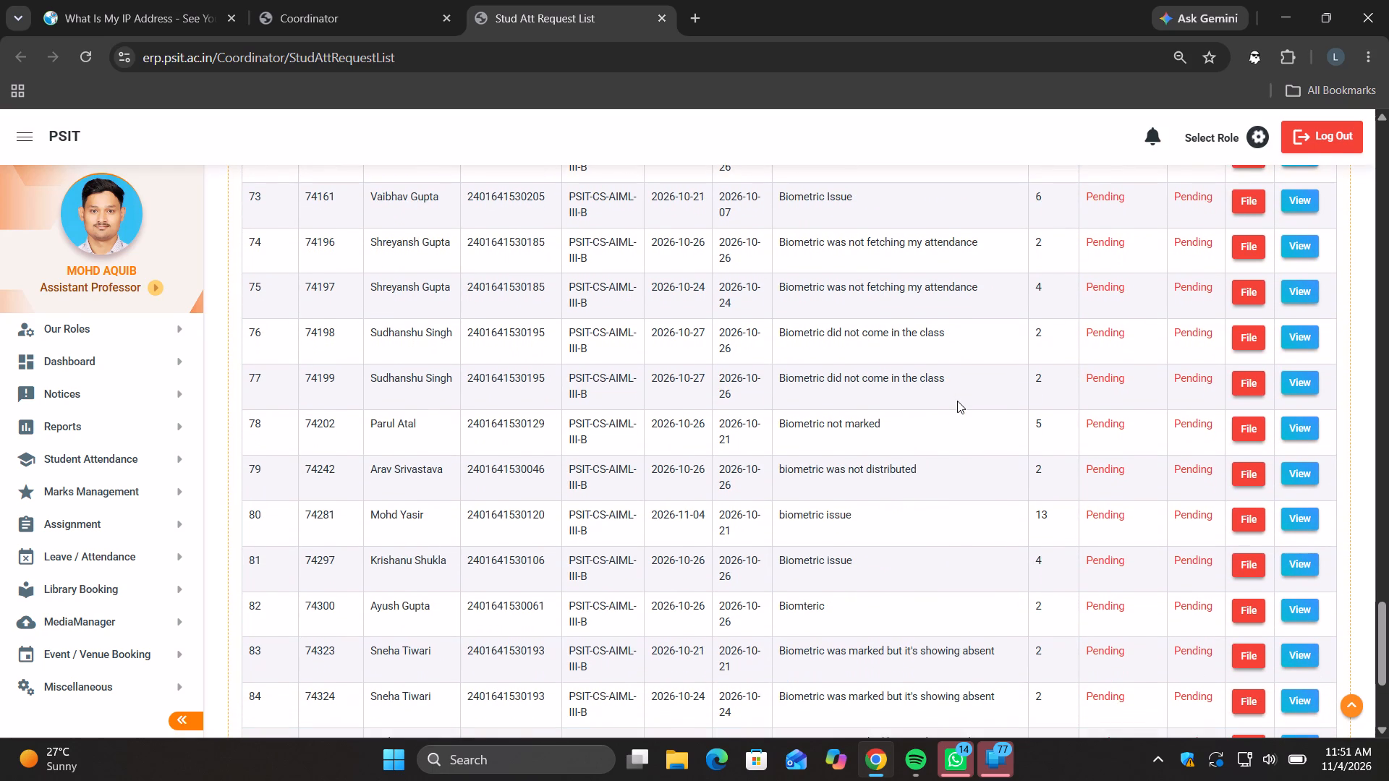
pyautogui.scroll(-2, 957, 401)
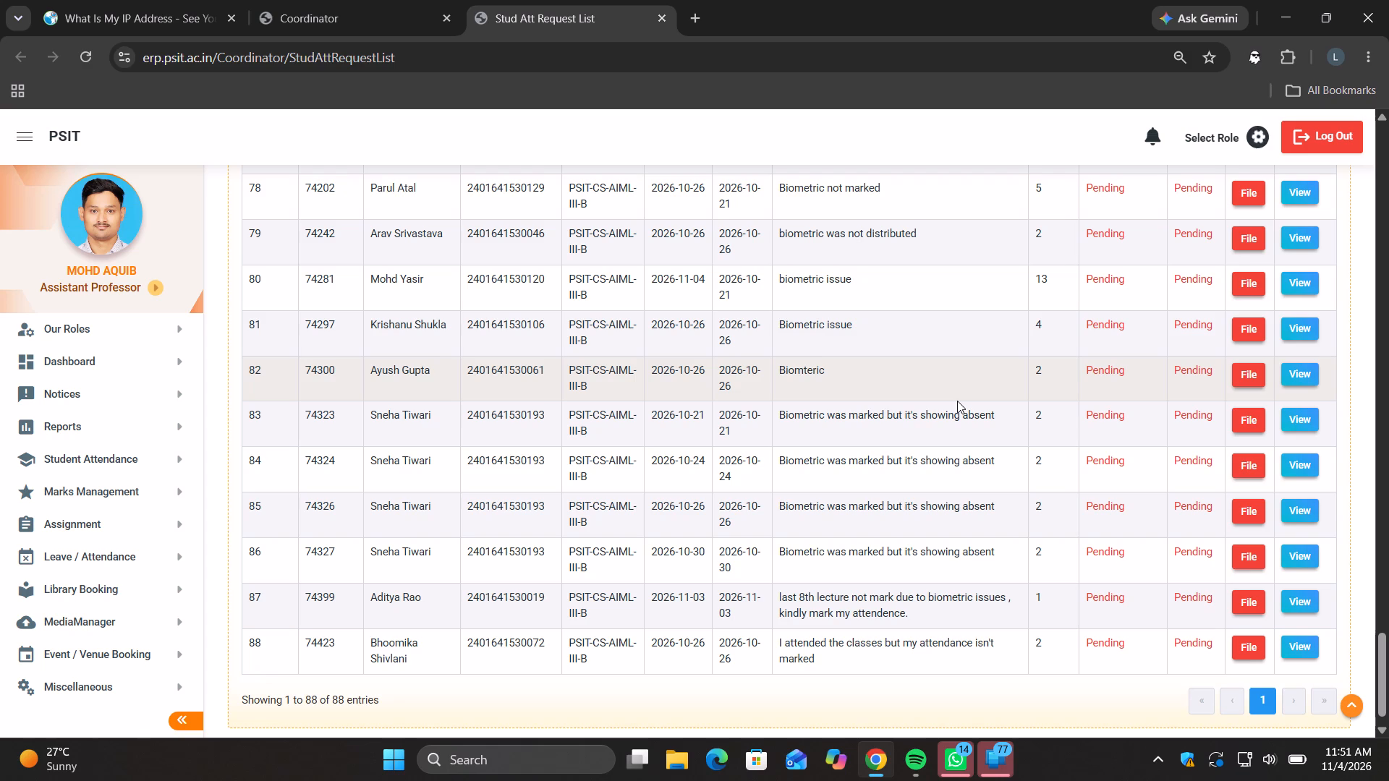
pyautogui.scroll(1, 957, 401)
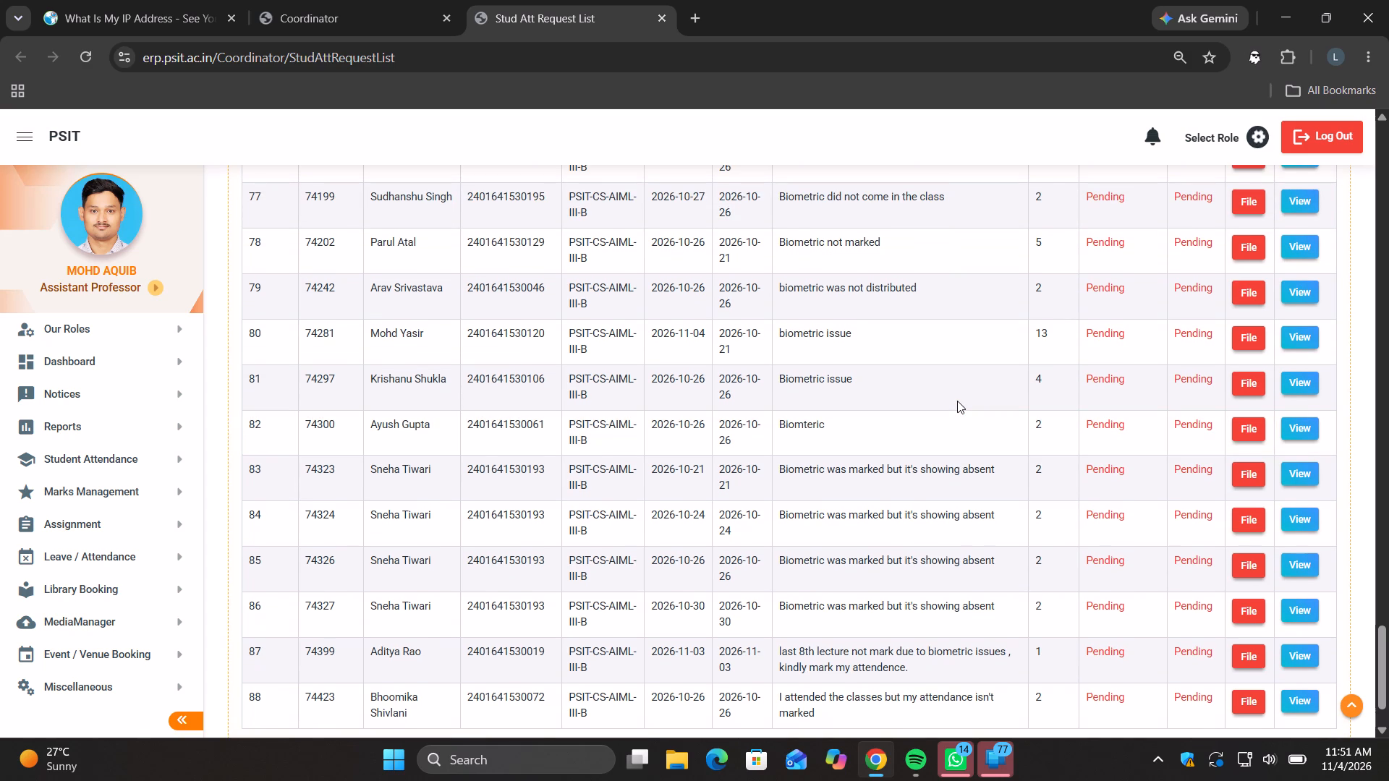
pyautogui.scroll(11, 957, 401)
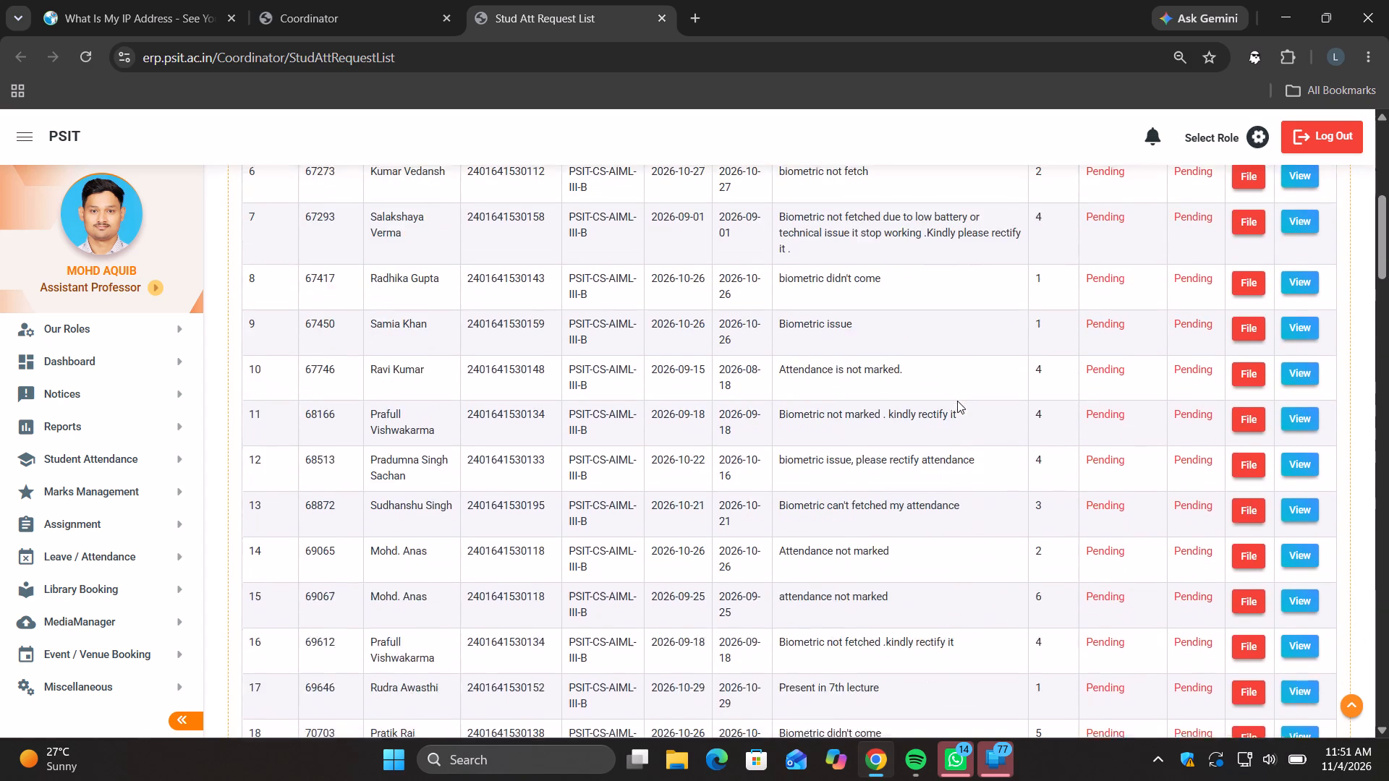
pyautogui.scroll(2, 957, 401)
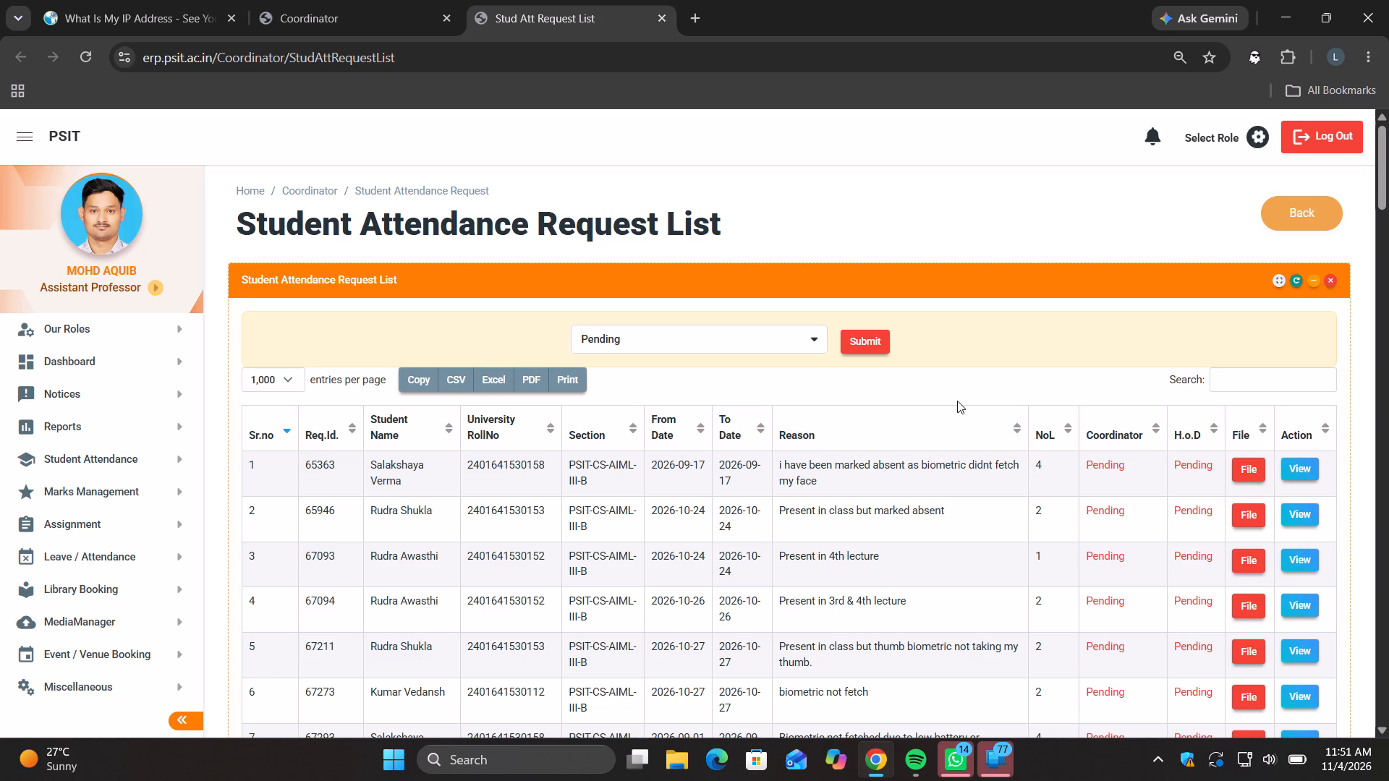
# Switch on the mobile hotspot in the Windows quick settings and close them.
pyautogui.click(1249, 754)
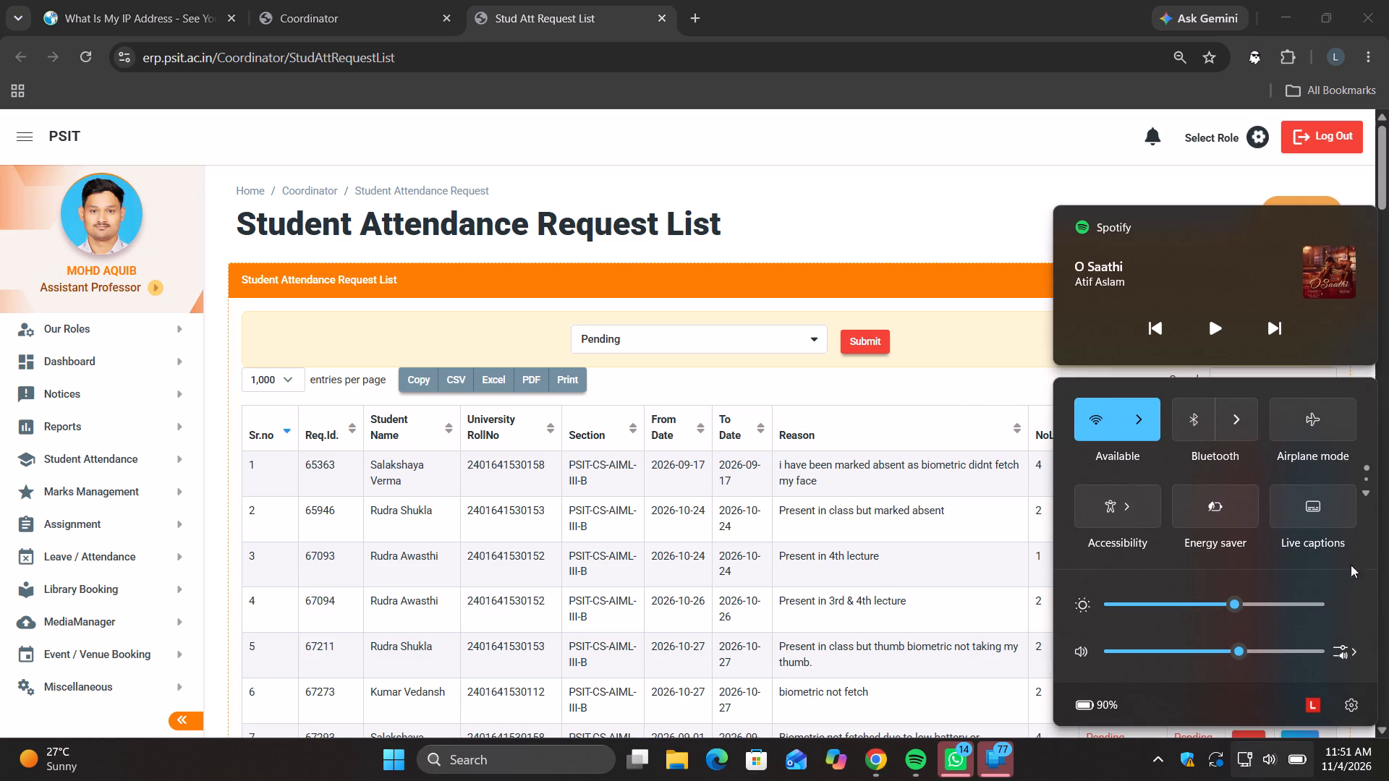
pyautogui.click(1367, 500)
pyautogui.click(1235, 415)
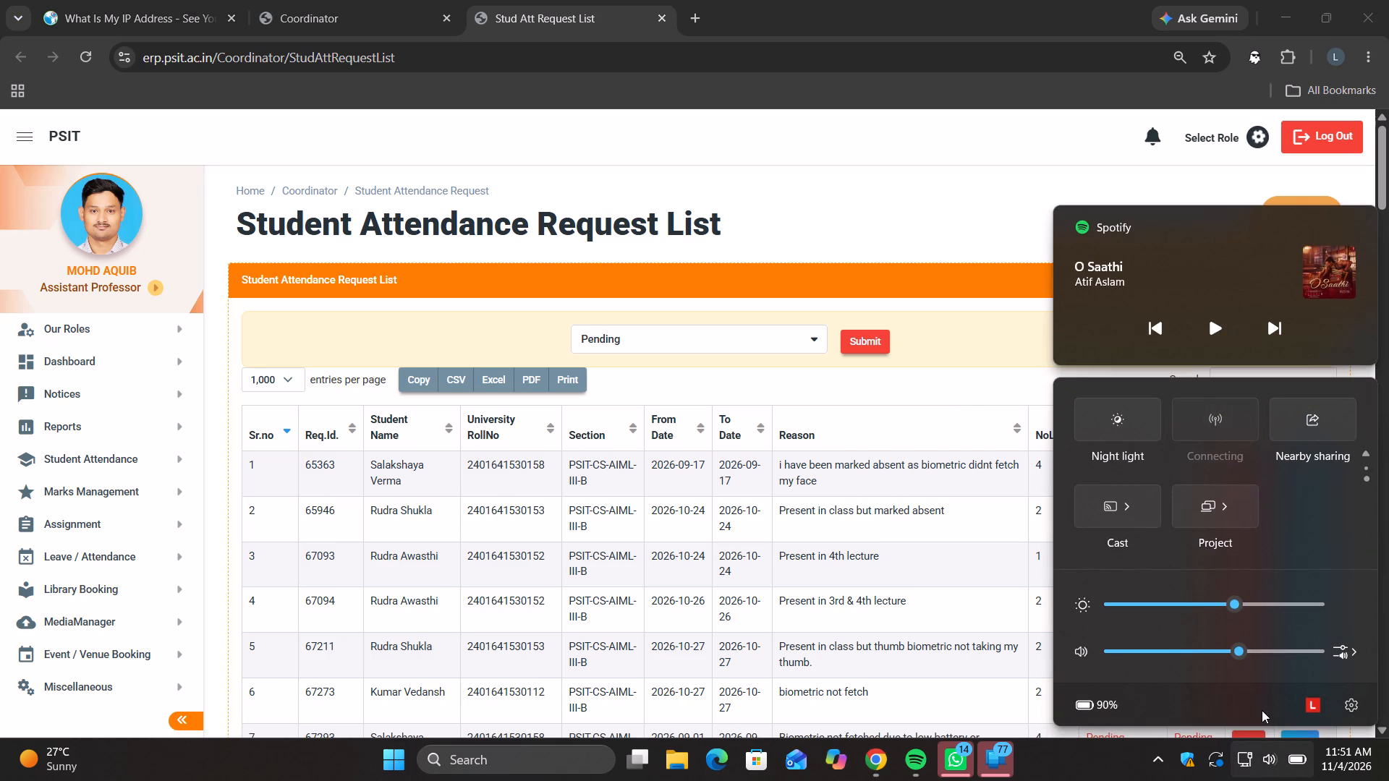
pyautogui.click(1244, 762)
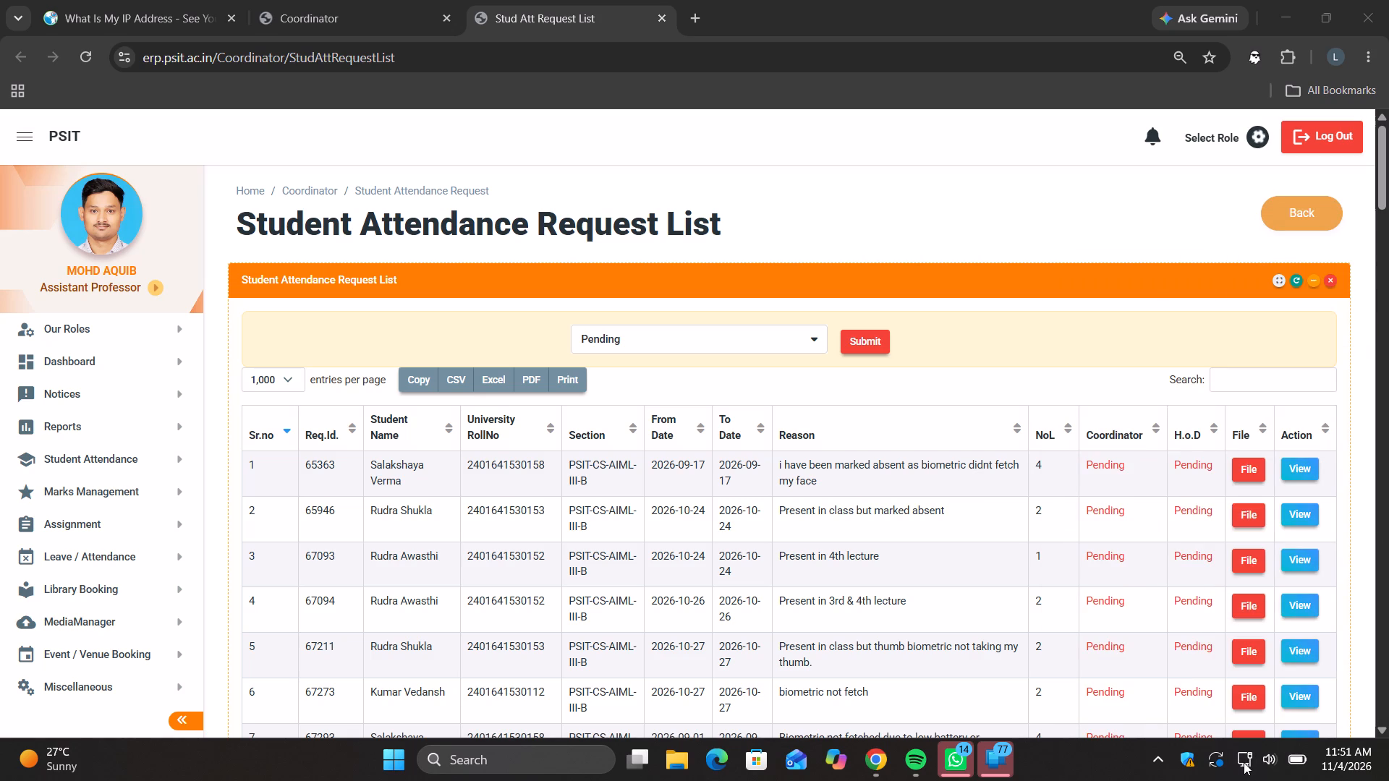
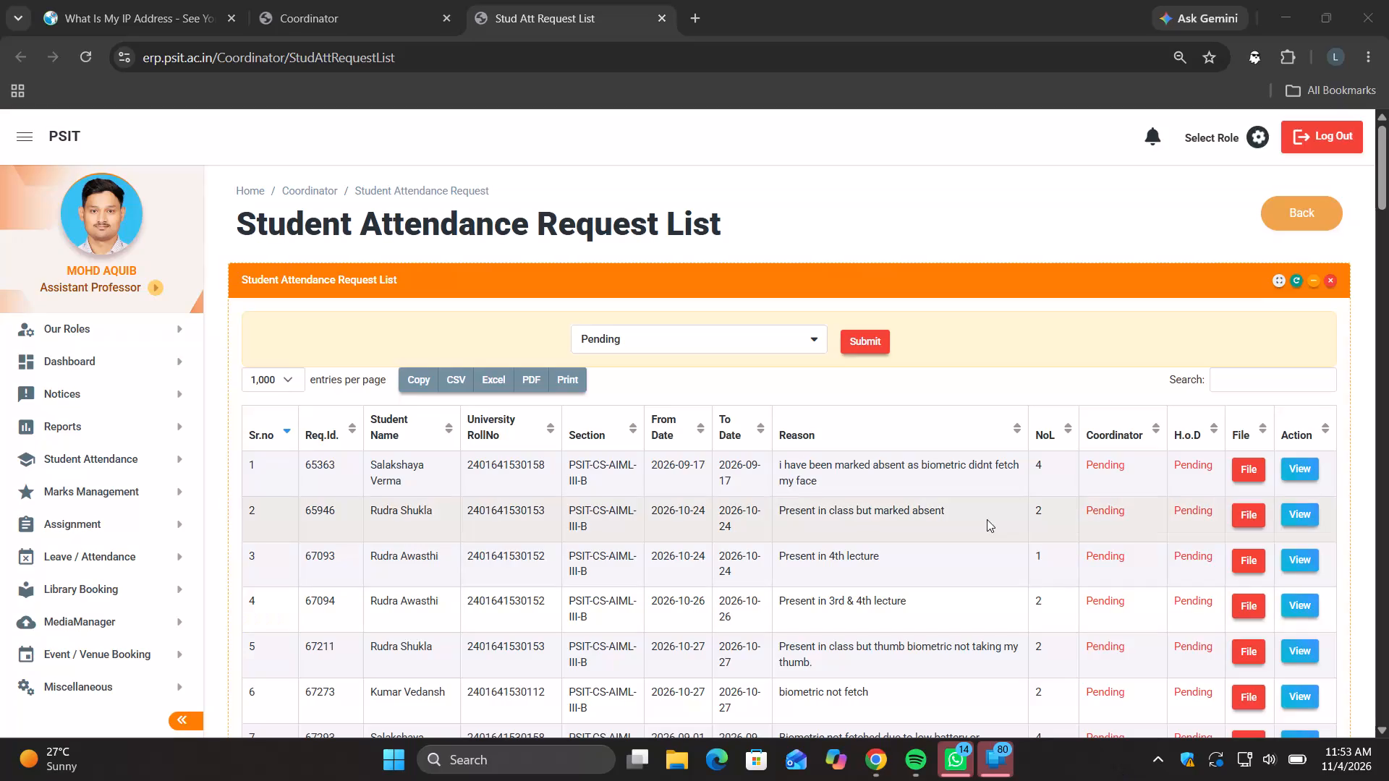
# Filter the pending attendance requests by "sa" and open the details of the request with serial number 19, dated 2026-10-26.
pyautogui.click(1230, 386)
pyautogui.write('sa')
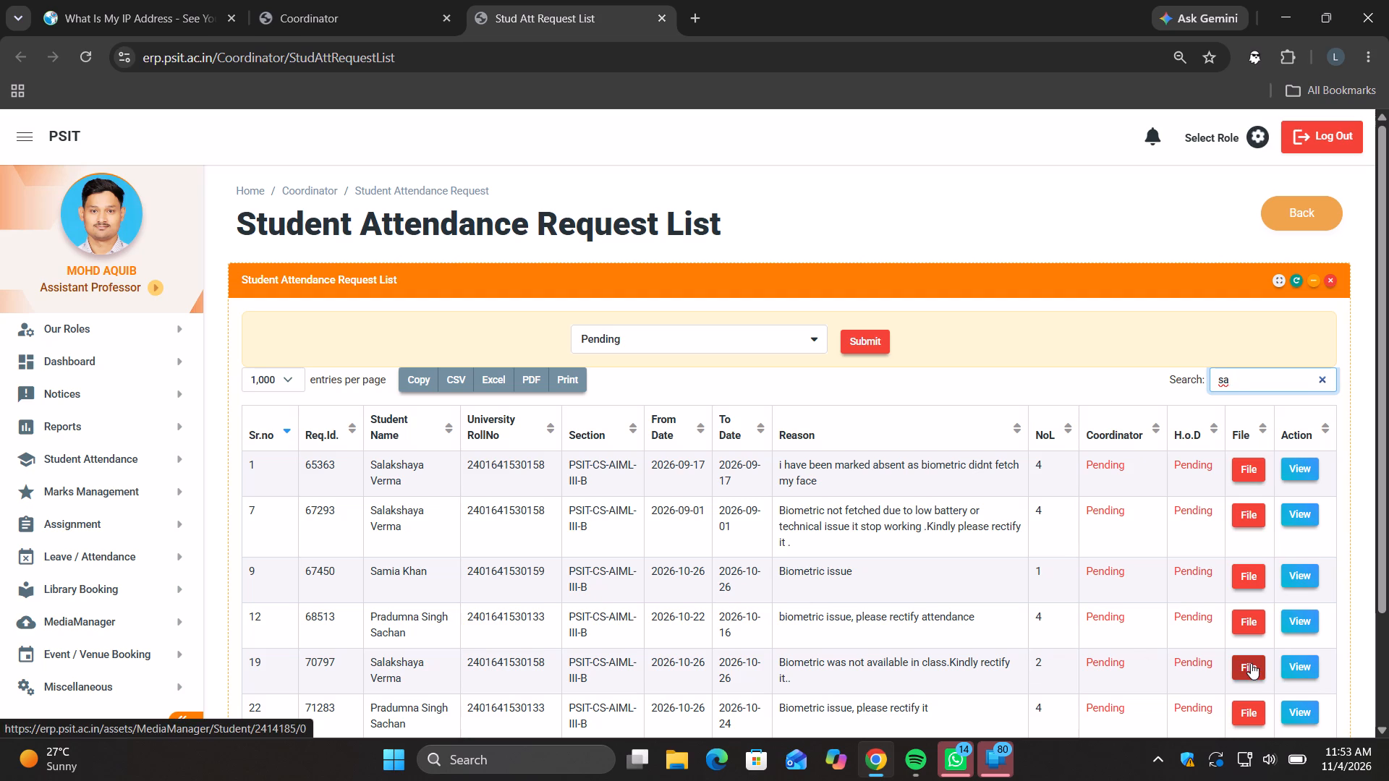
pyautogui.click(1297, 661)
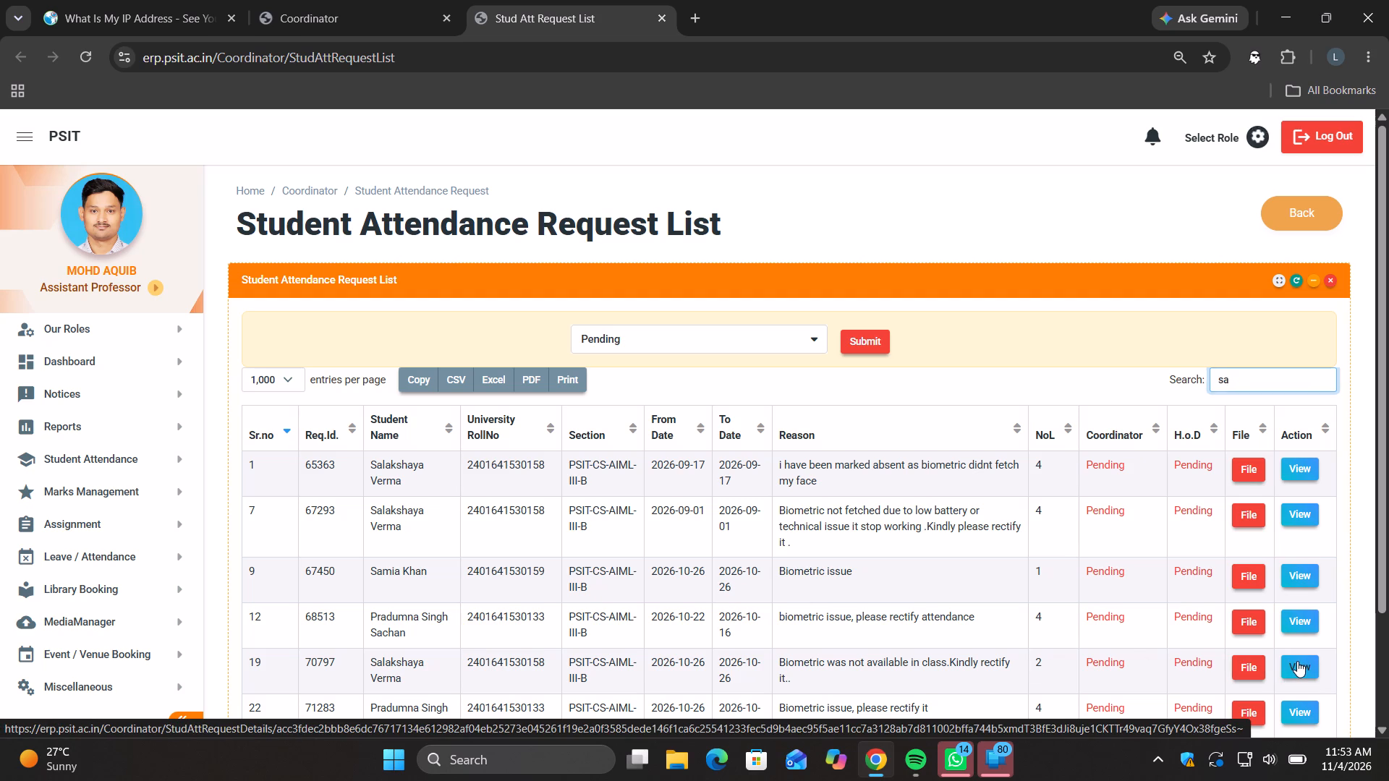
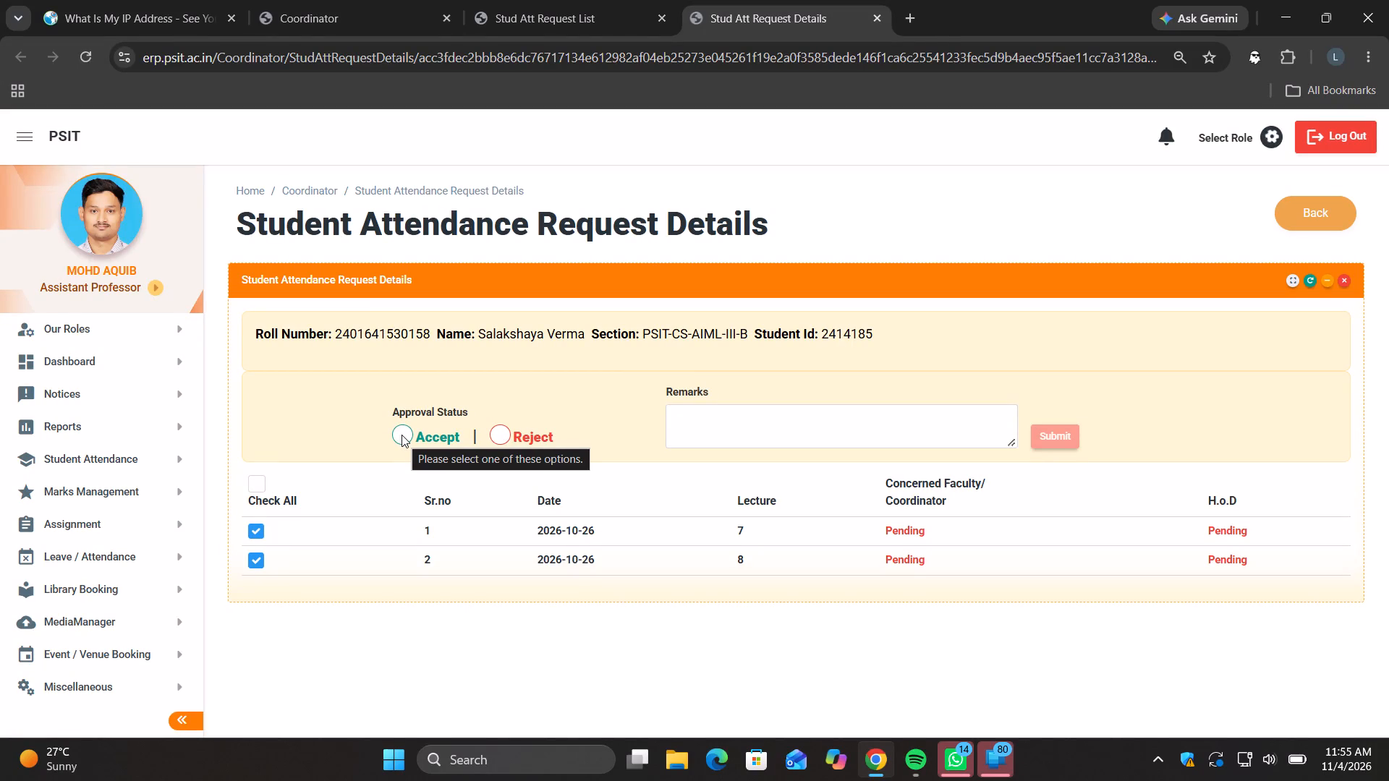
# Set the approval status to Accept for the checked 2026-10-26 attendance requests for lectures 7 and 8.
pyautogui.click(402, 435)
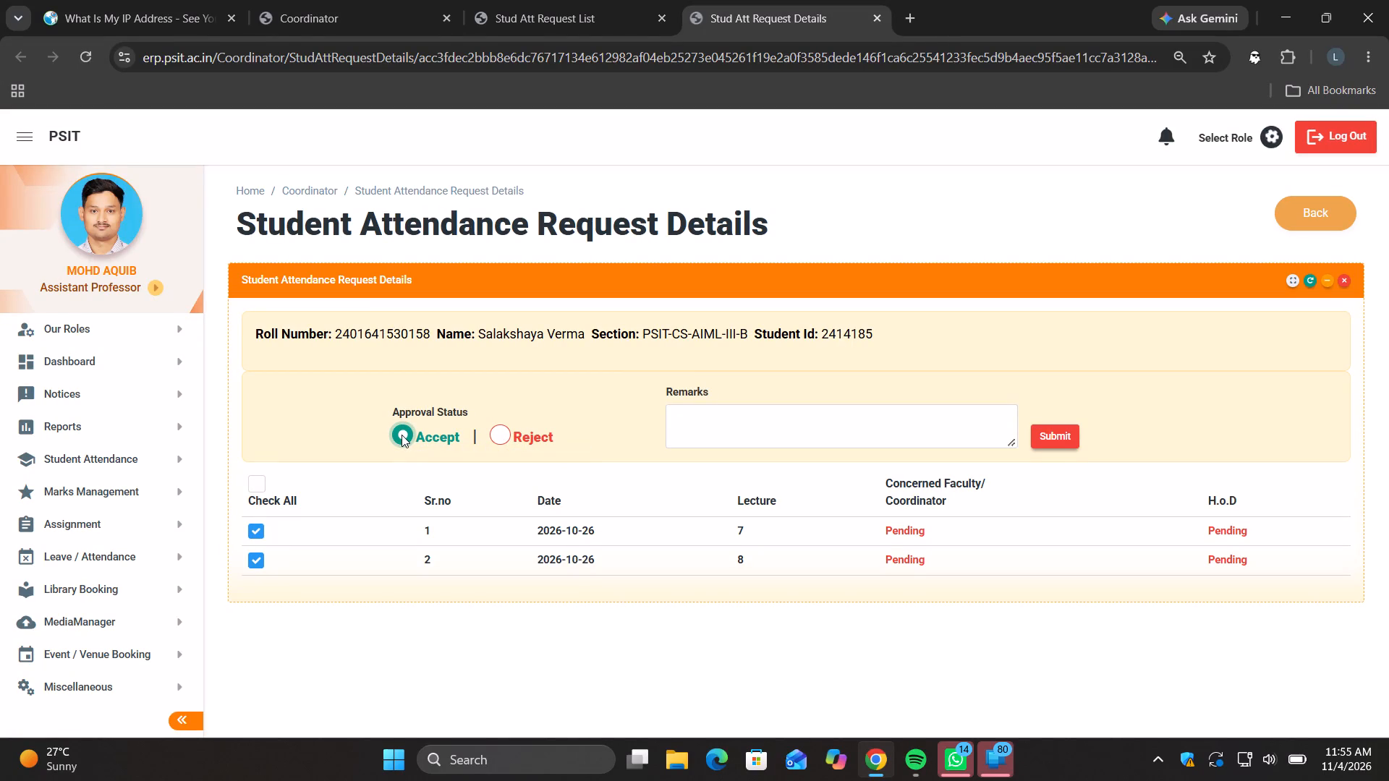
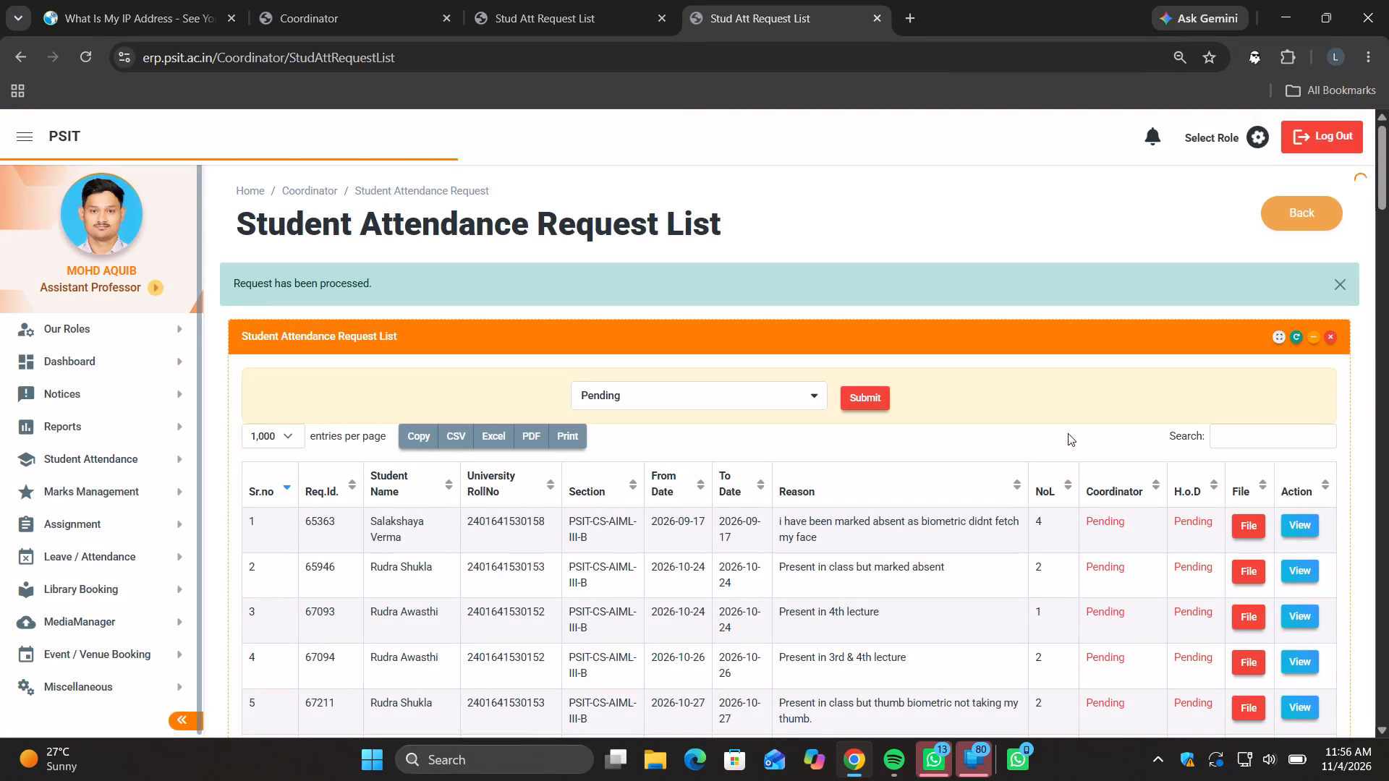
# Look through the pending student attendance requests of section PSIT-CS-AIML-III-B for the next request to process.
pyautogui.scroll(-3, 986, 566)
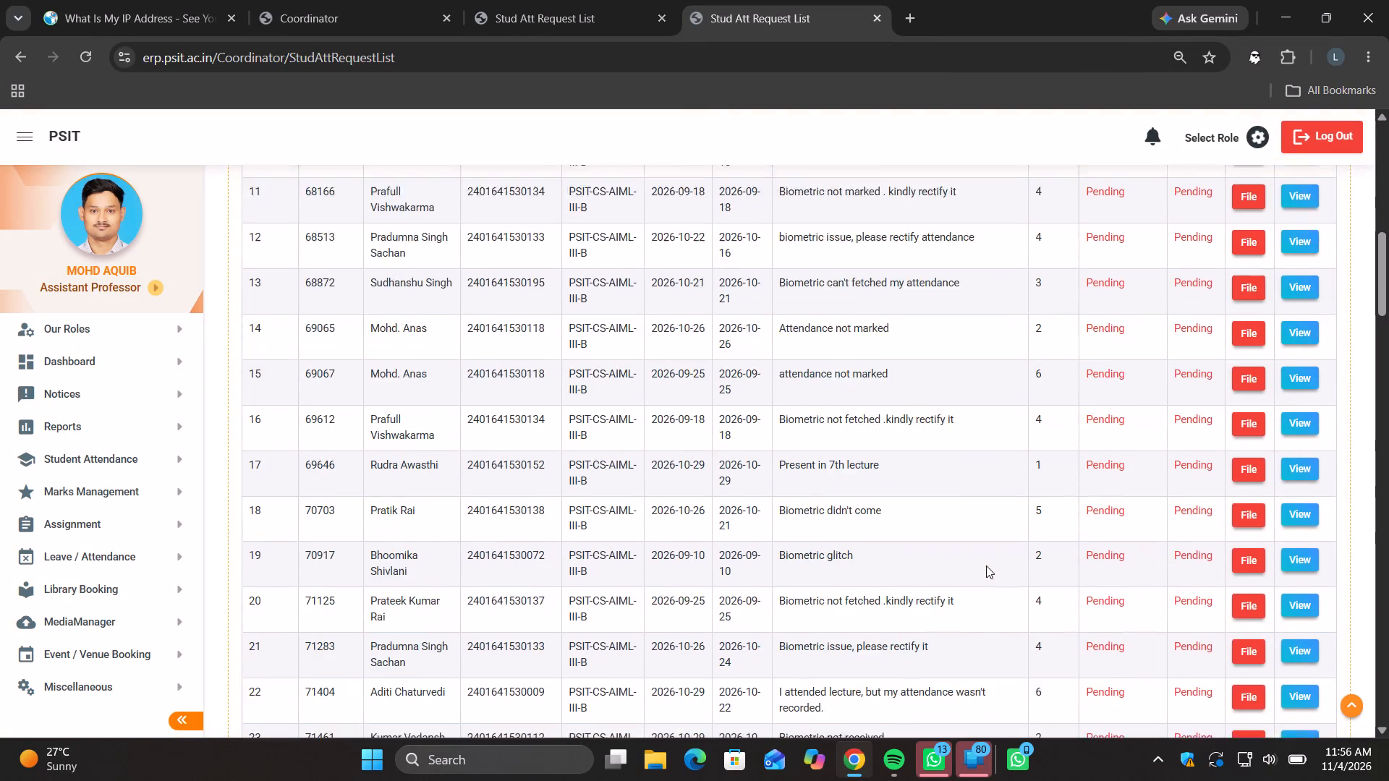
pyautogui.scroll(-6, 986, 566)
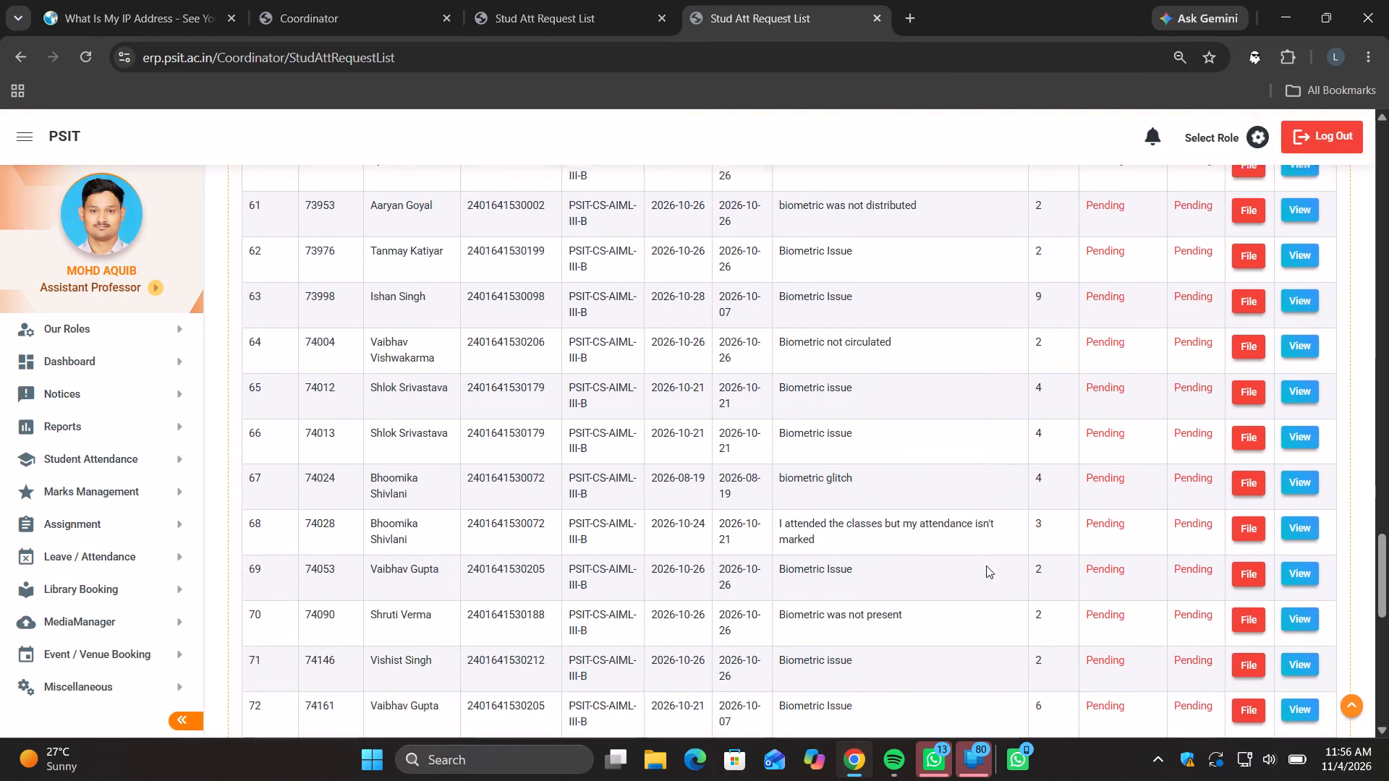
pyautogui.scroll(-5, 986, 566)
pyautogui.scroll(10, 986, 566)
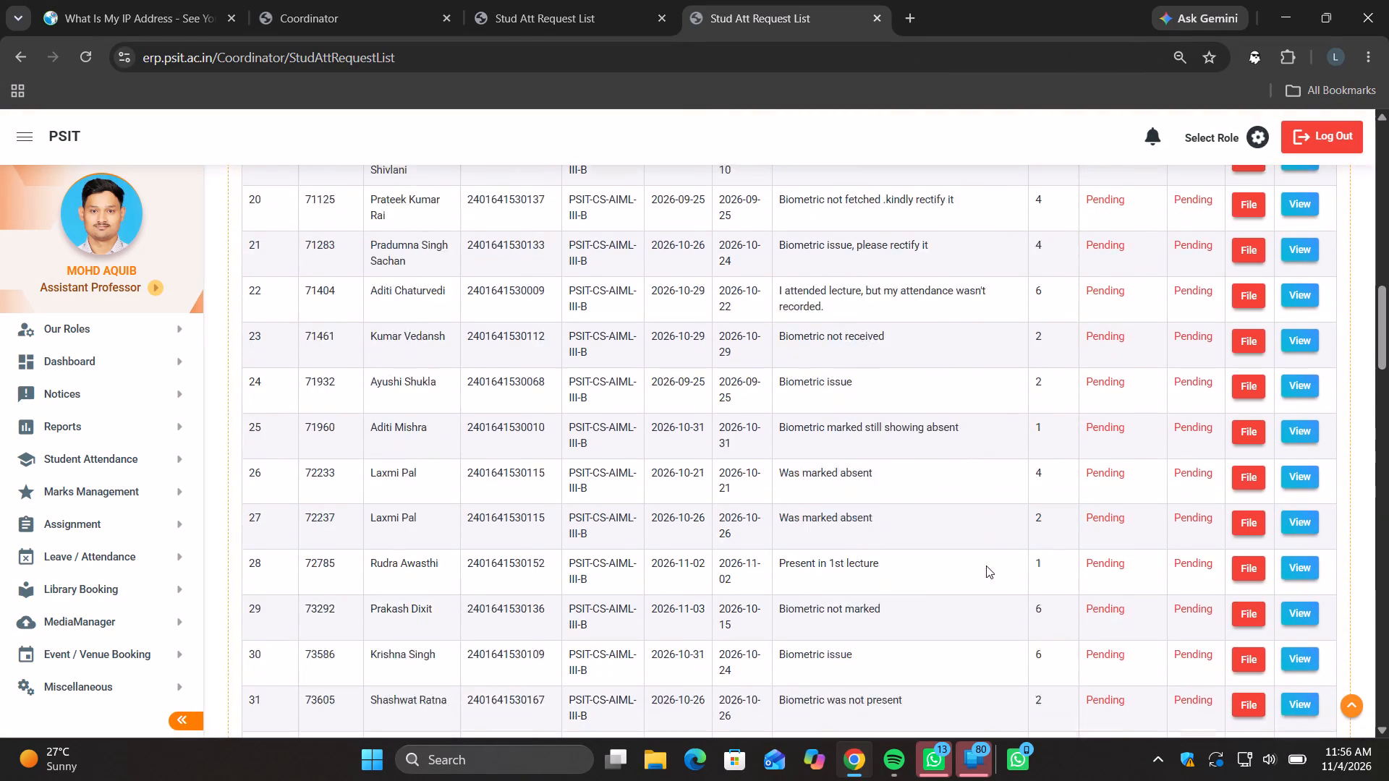
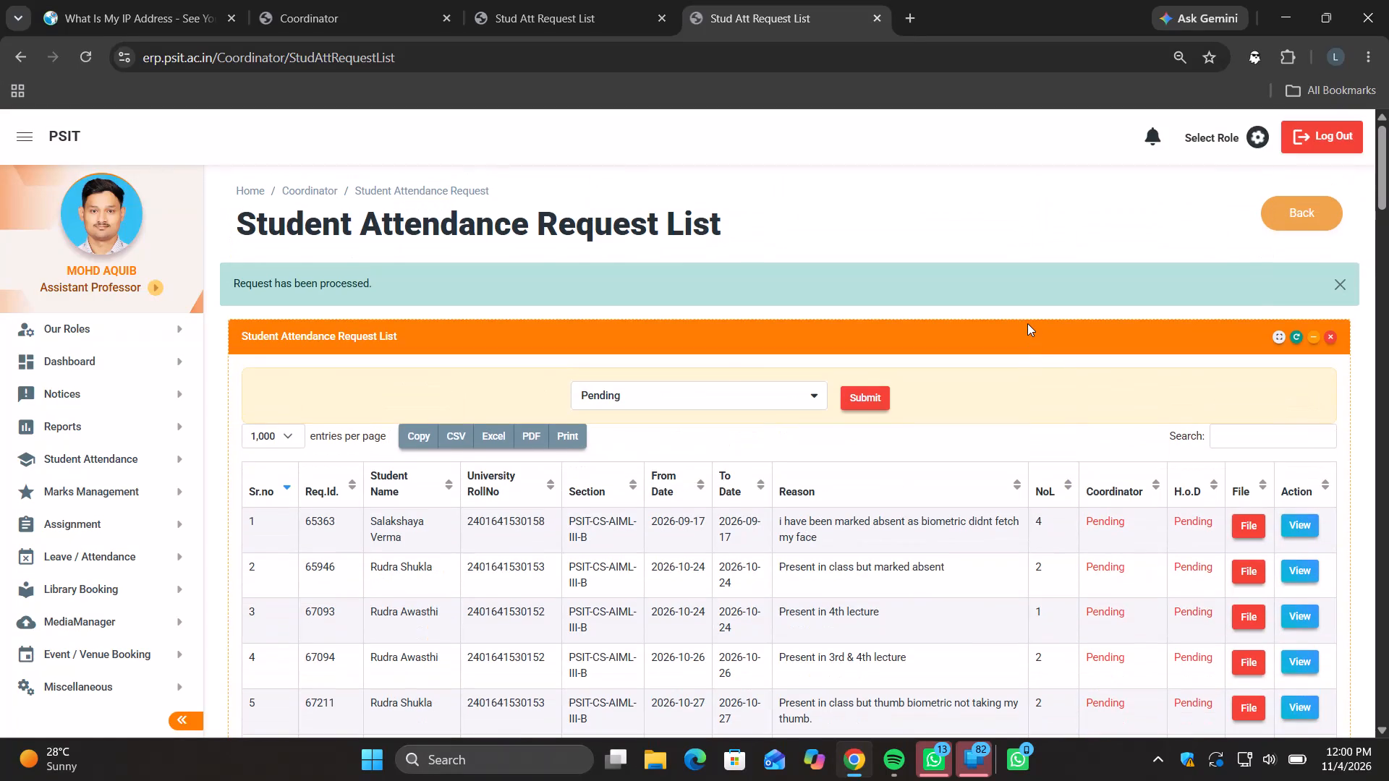
# Search the pending student attendance request list for "pradu".
pyautogui.click(1235, 429)
pyautogui.write('pradu')
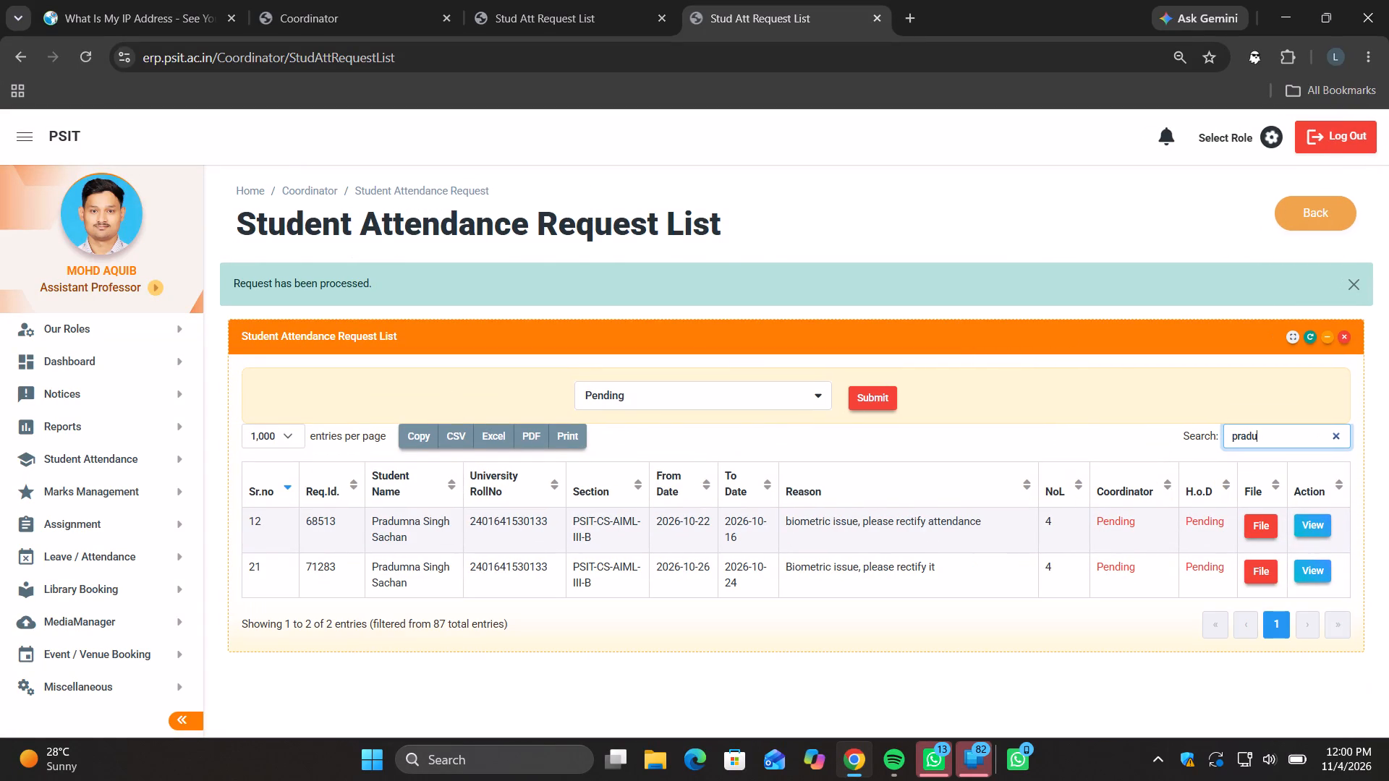
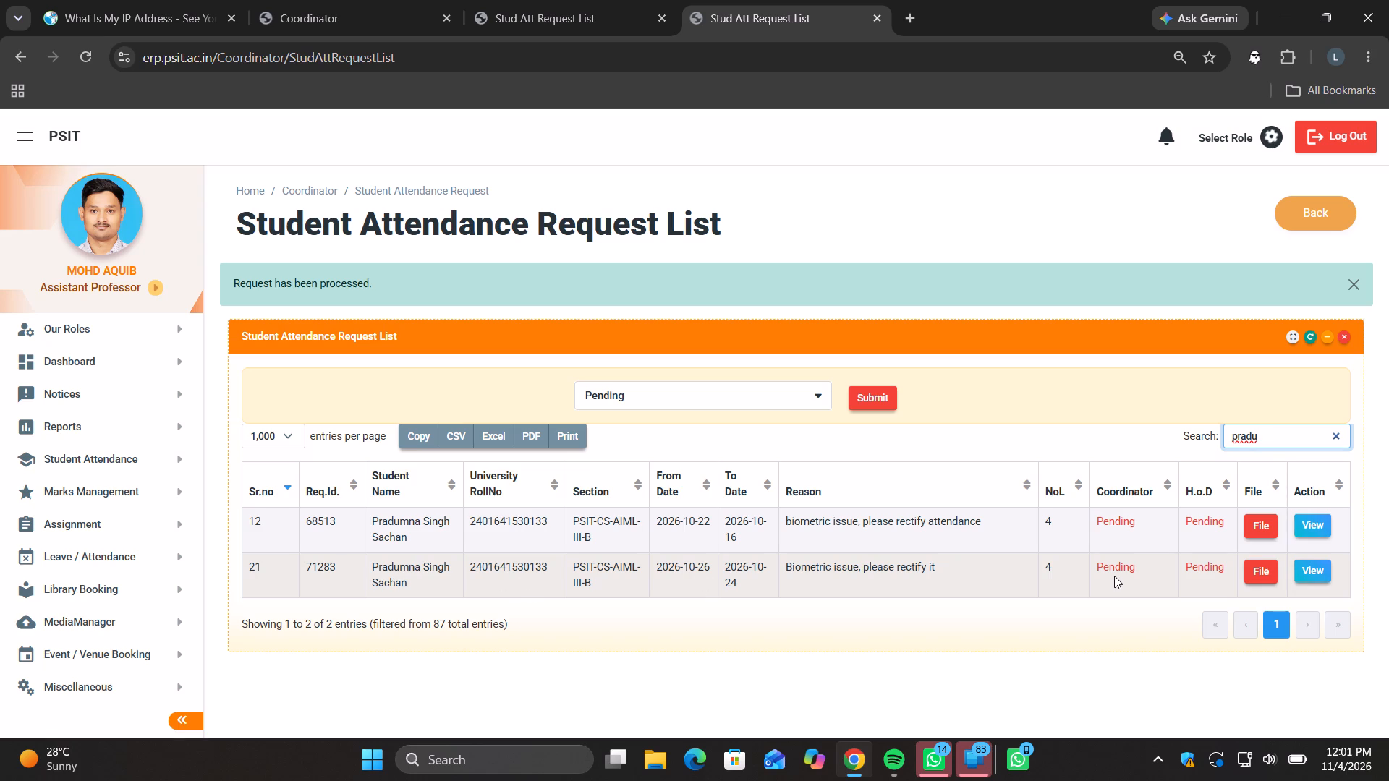
pyautogui.click(1260, 571)
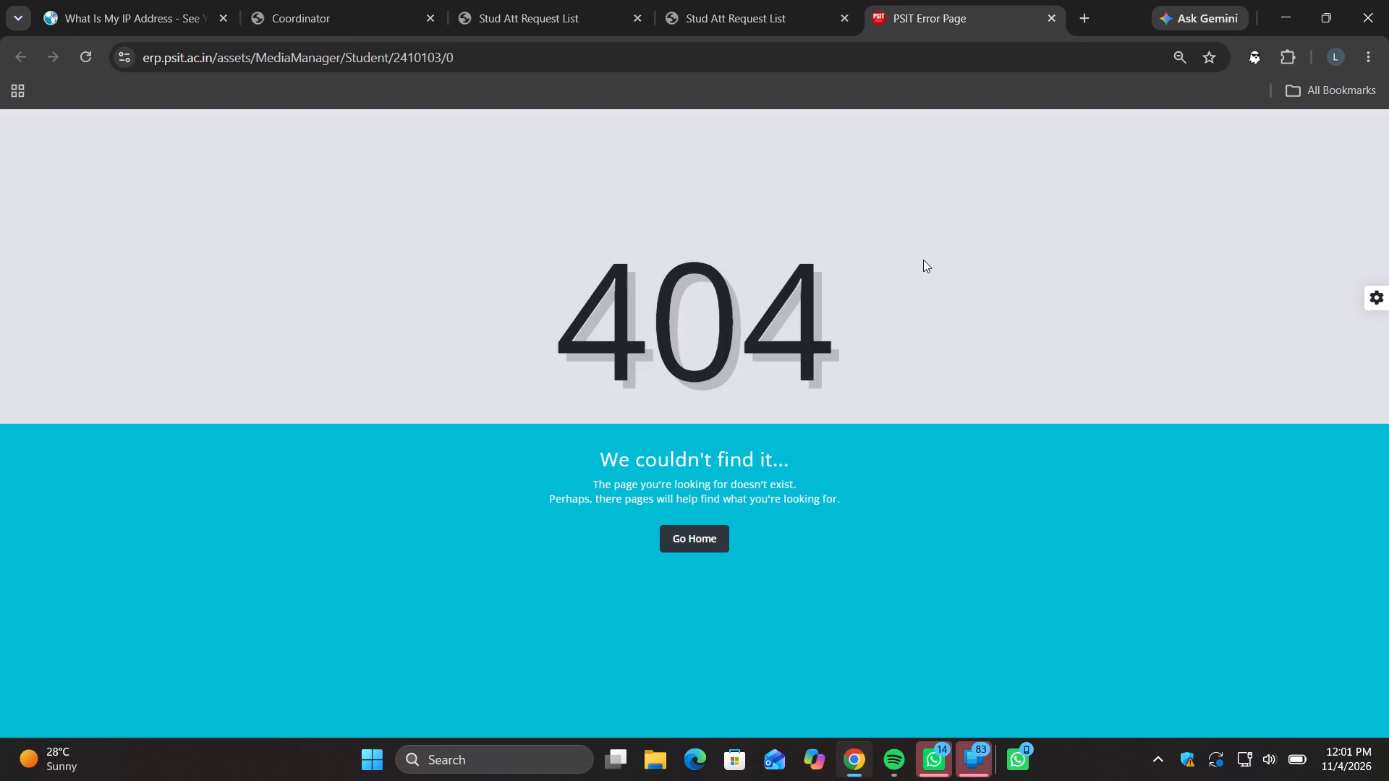
pyautogui.click(769, 1)
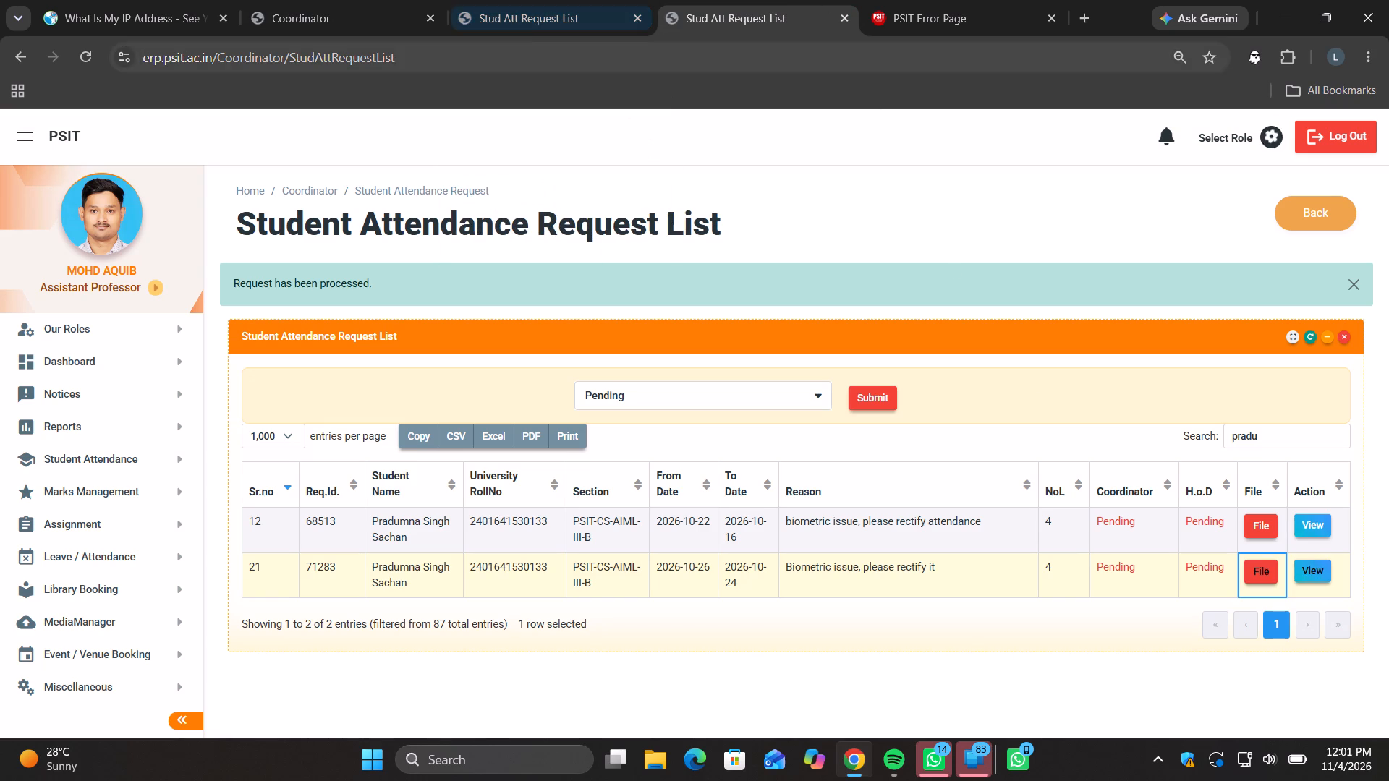
# Reload the student attendance request list and search the pending requests for "prad".
pyautogui.click(80, 56)
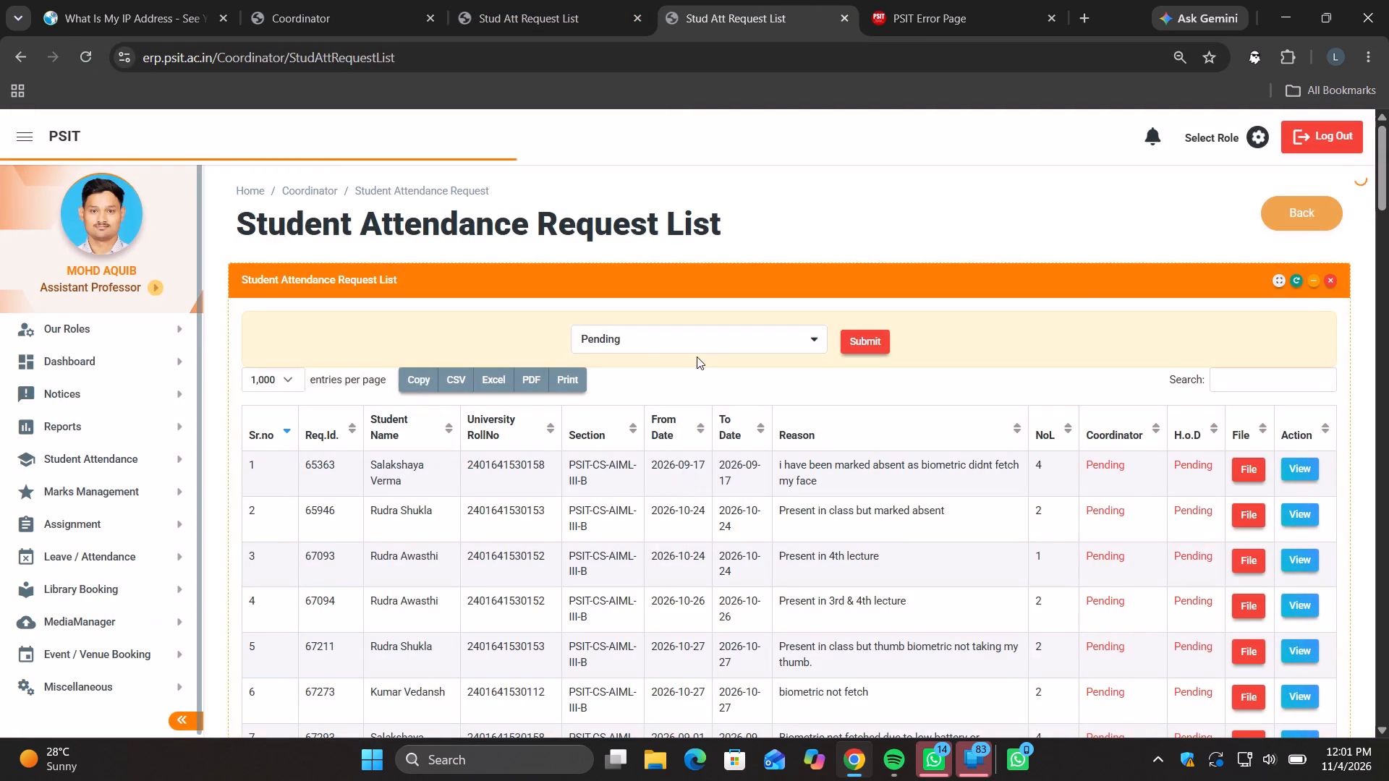
pyautogui.scroll(-4, 896, 521)
pyautogui.scroll(7, 896, 521)
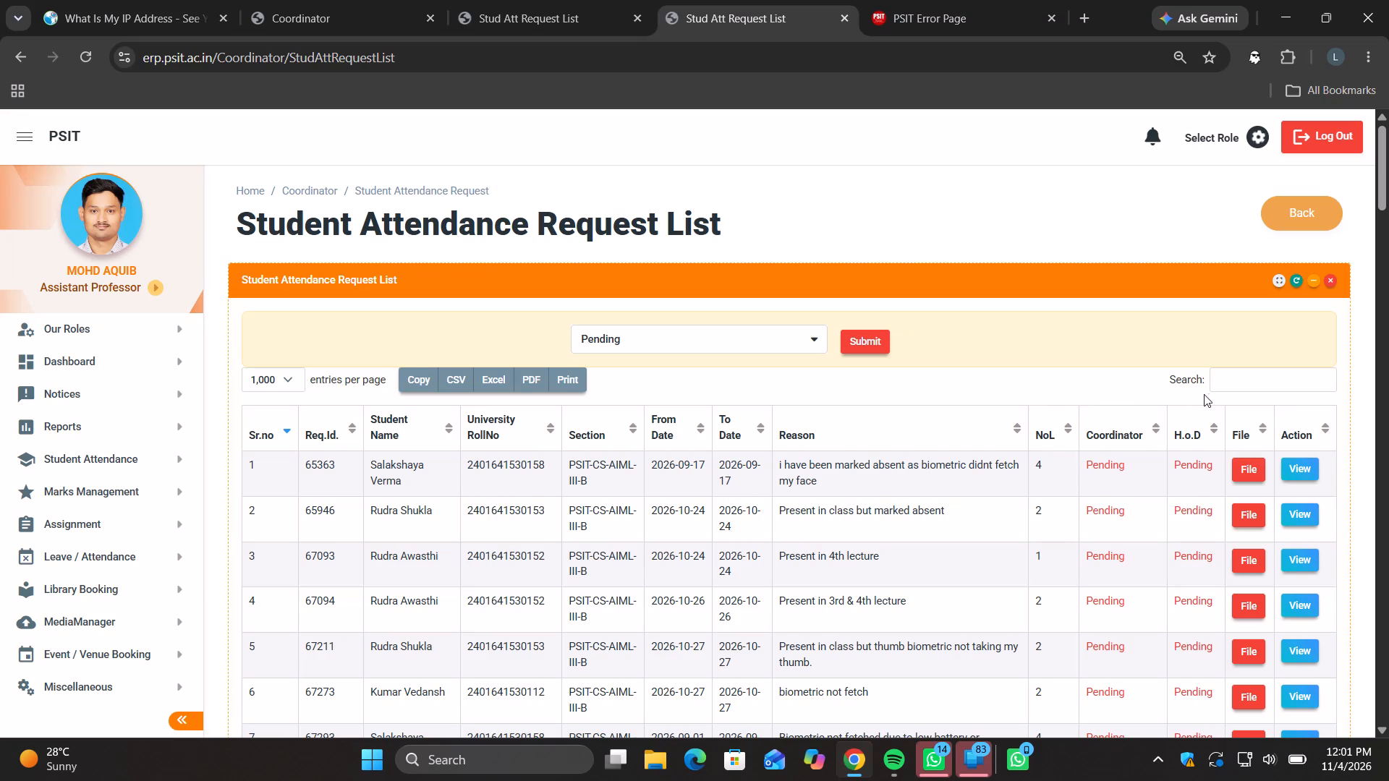
pyautogui.click(1219, 386)
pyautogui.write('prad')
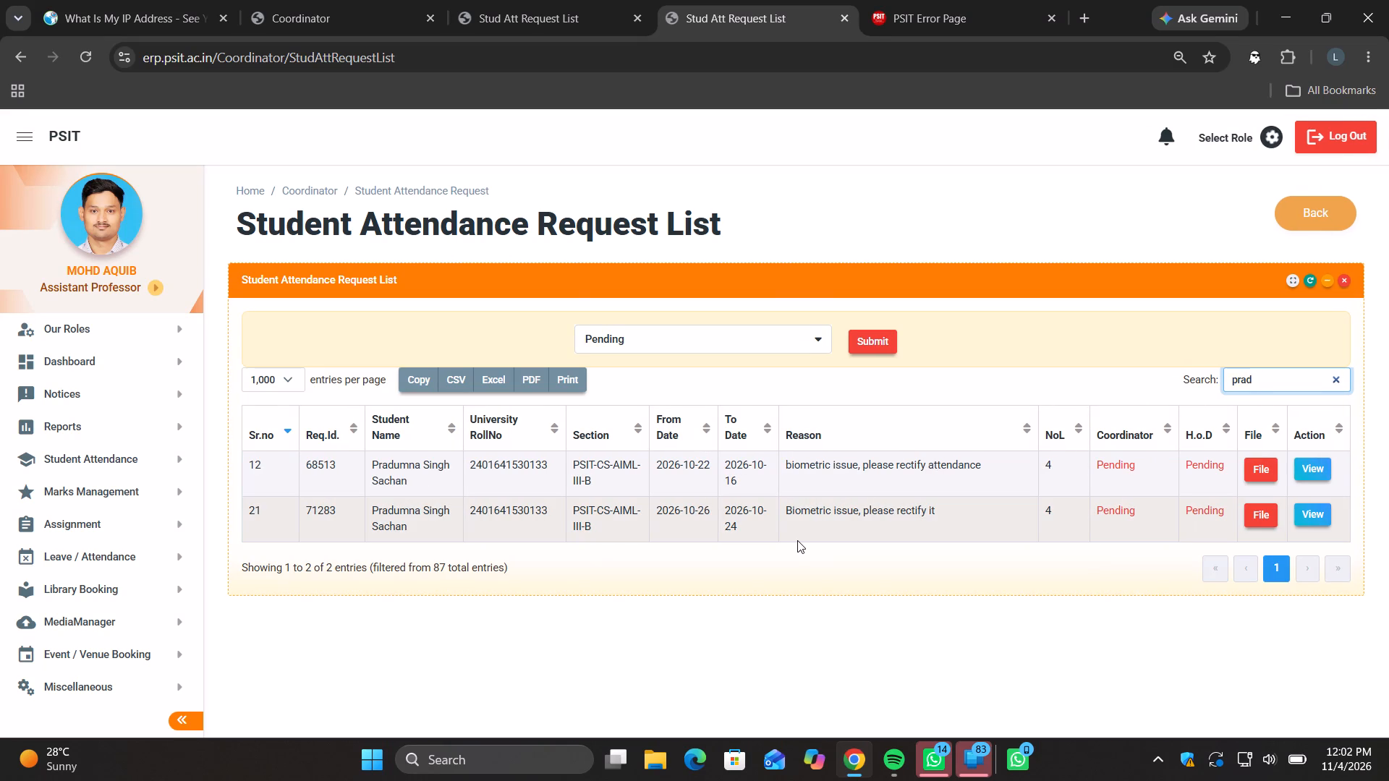
# Try again to open the file attached to request 71283, and close the page it opens.
pyautogui.click(1249, 508)
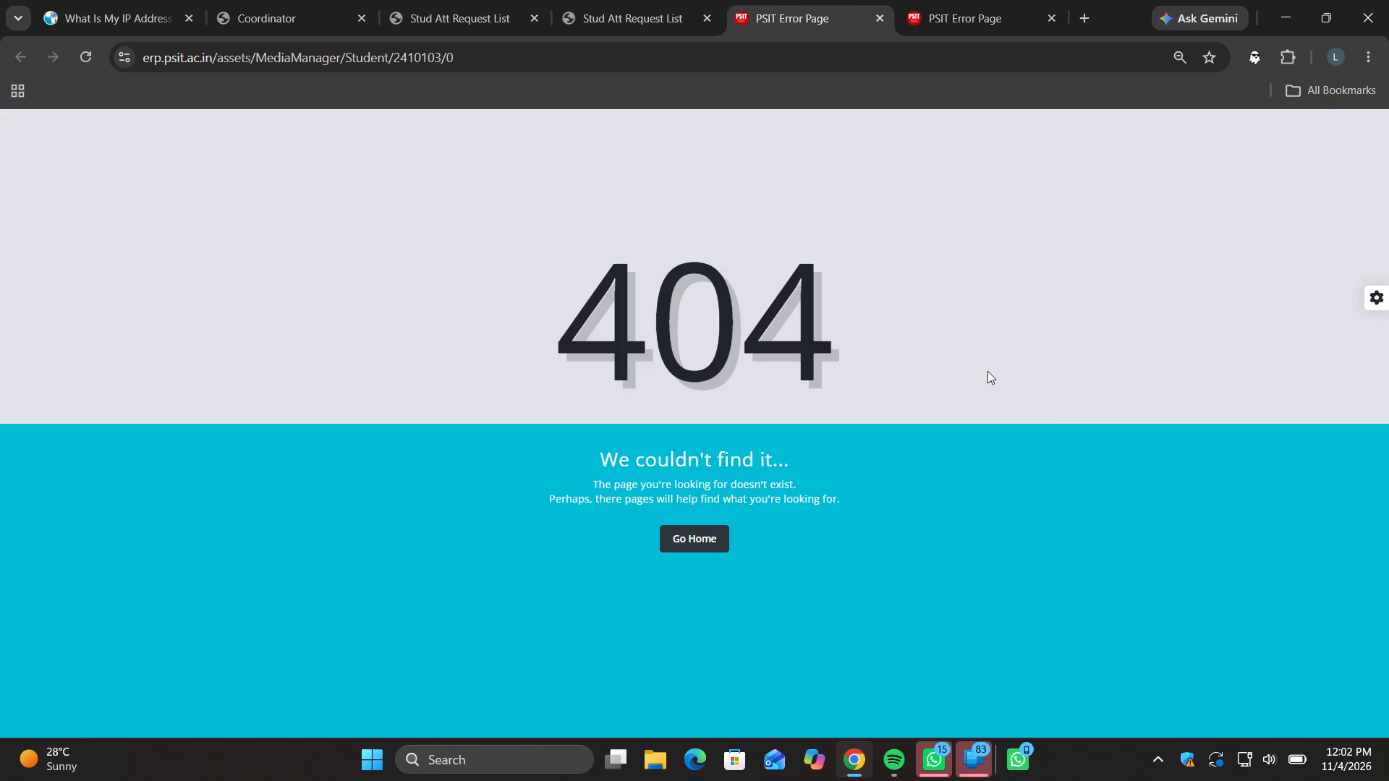
pyautogui.click(876, 14)
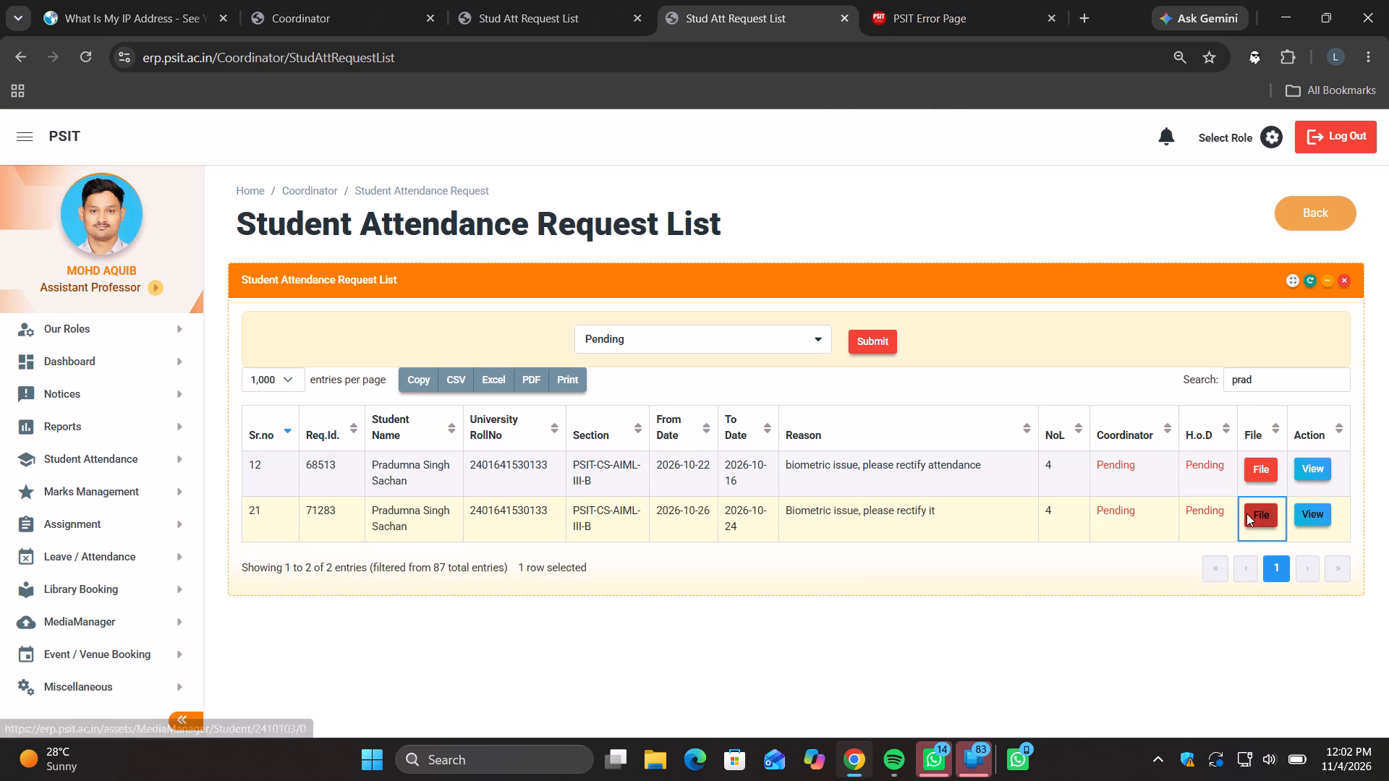
# Open the details of request 71283 and submit it as accepted for all four lectures, without remarks.
pyautogui.click(1312, 509)
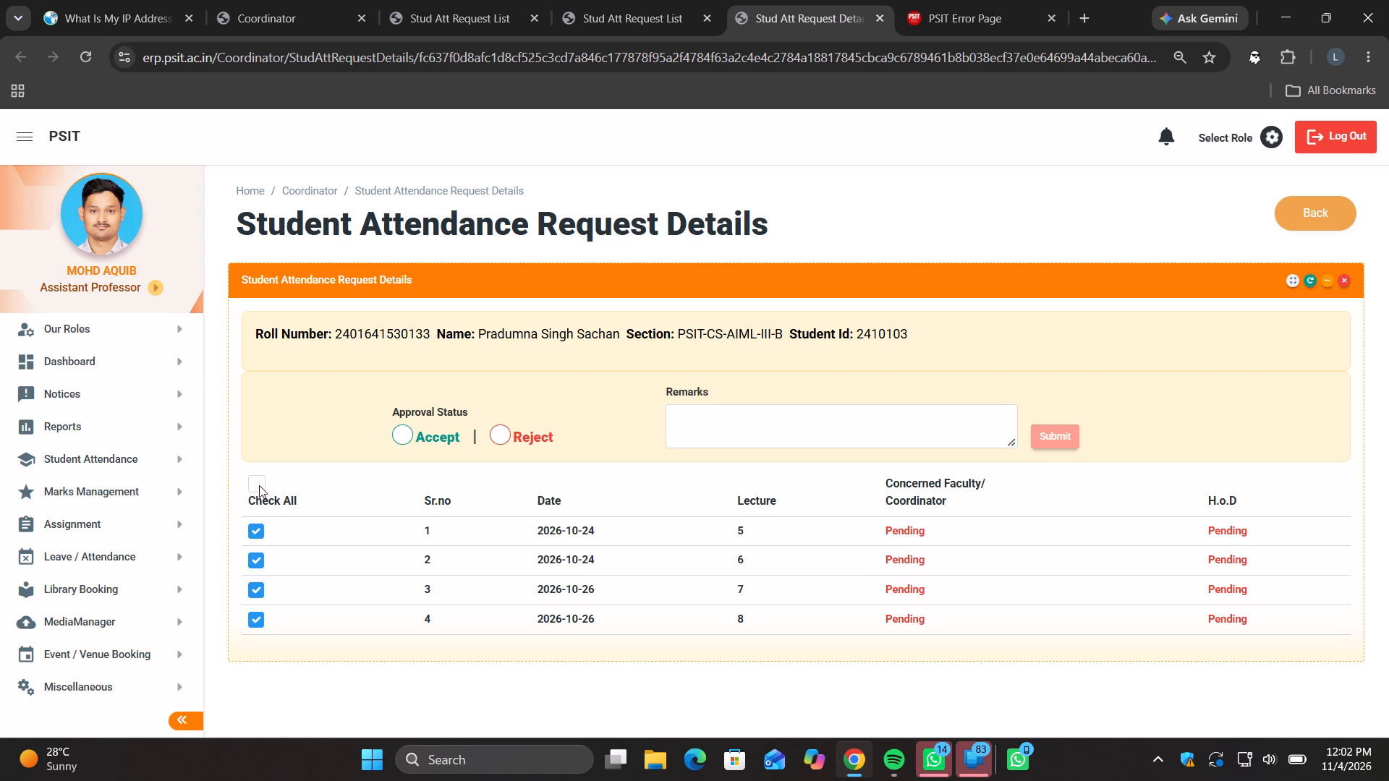
pyautogui.click(520, 505)
pyautogui.click(398, 436)
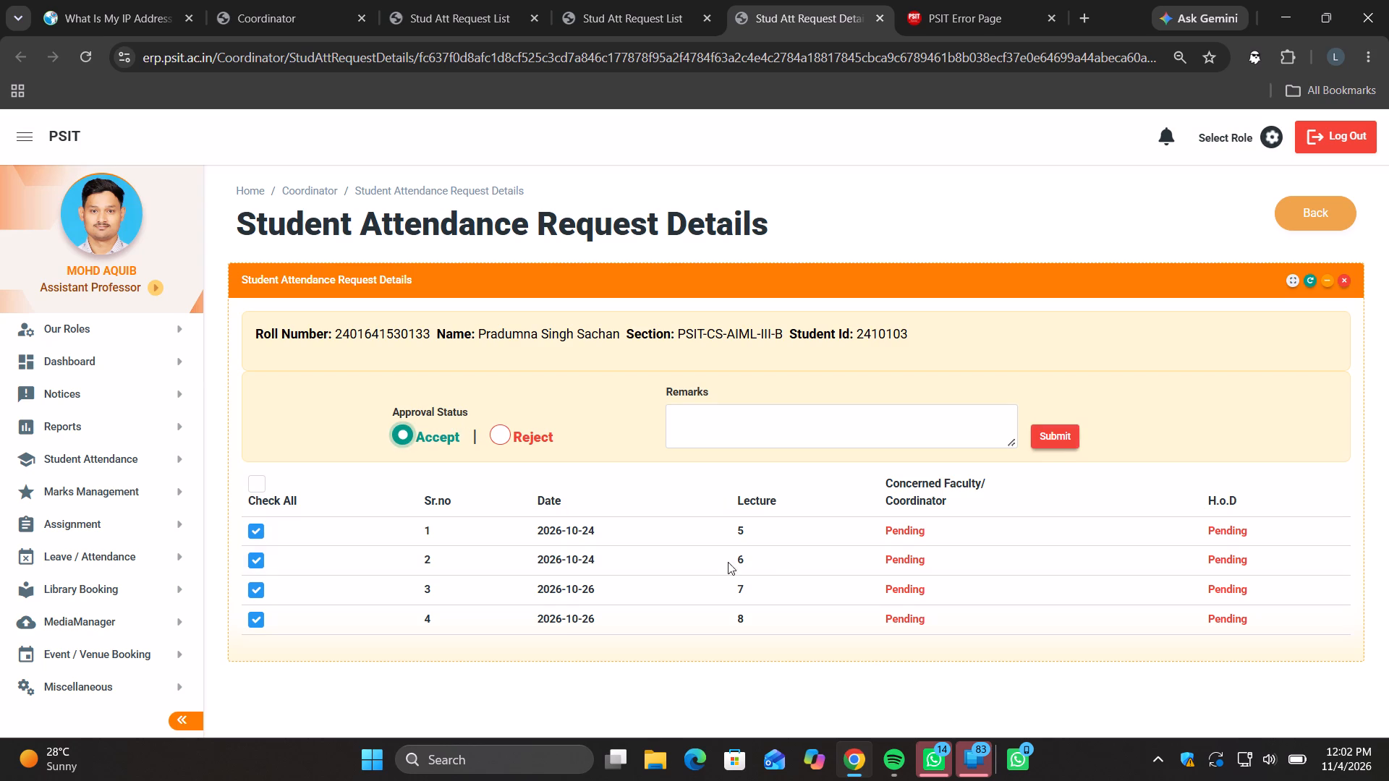
pyautogui.click(1061, 433)
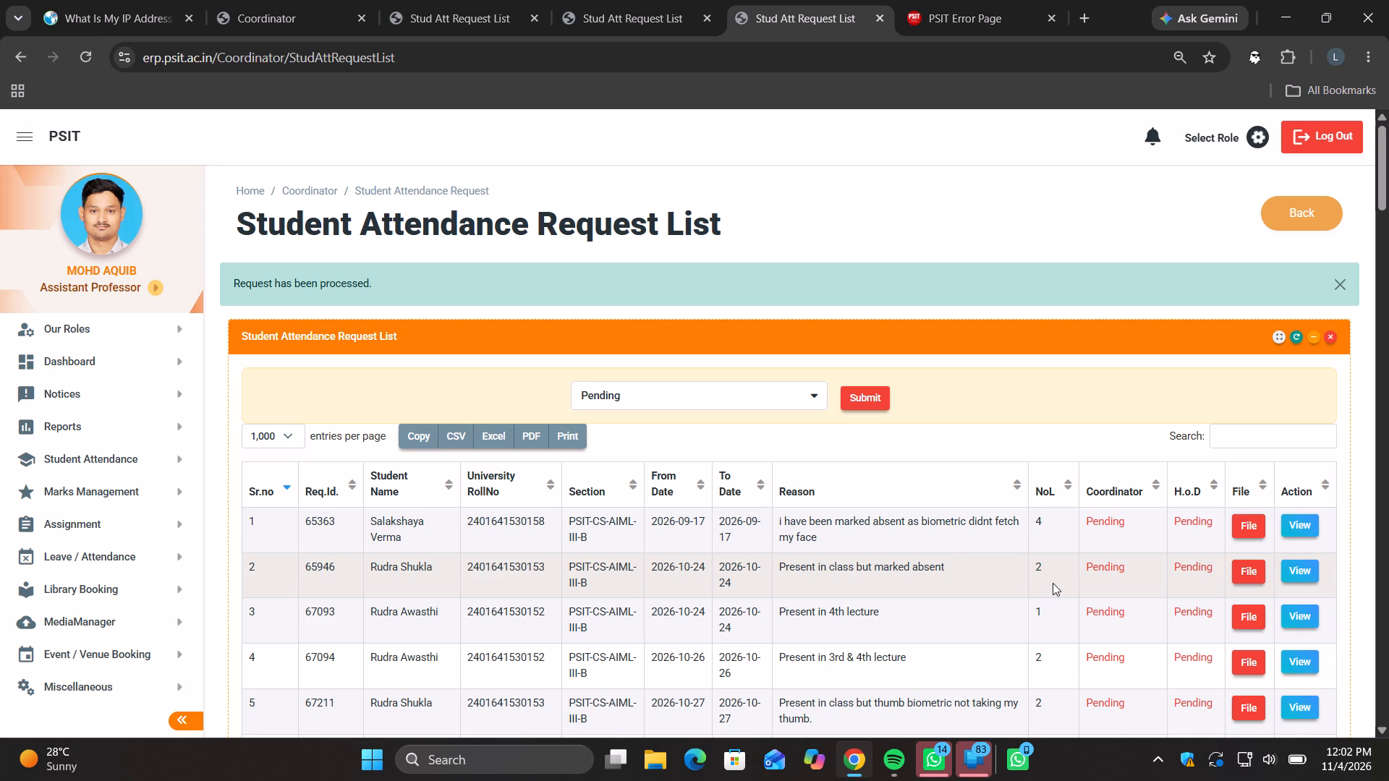
# Search the pending requests for "prad" and open the details of request 68513.
pyautogui.scroll(-2, 1053, 583)
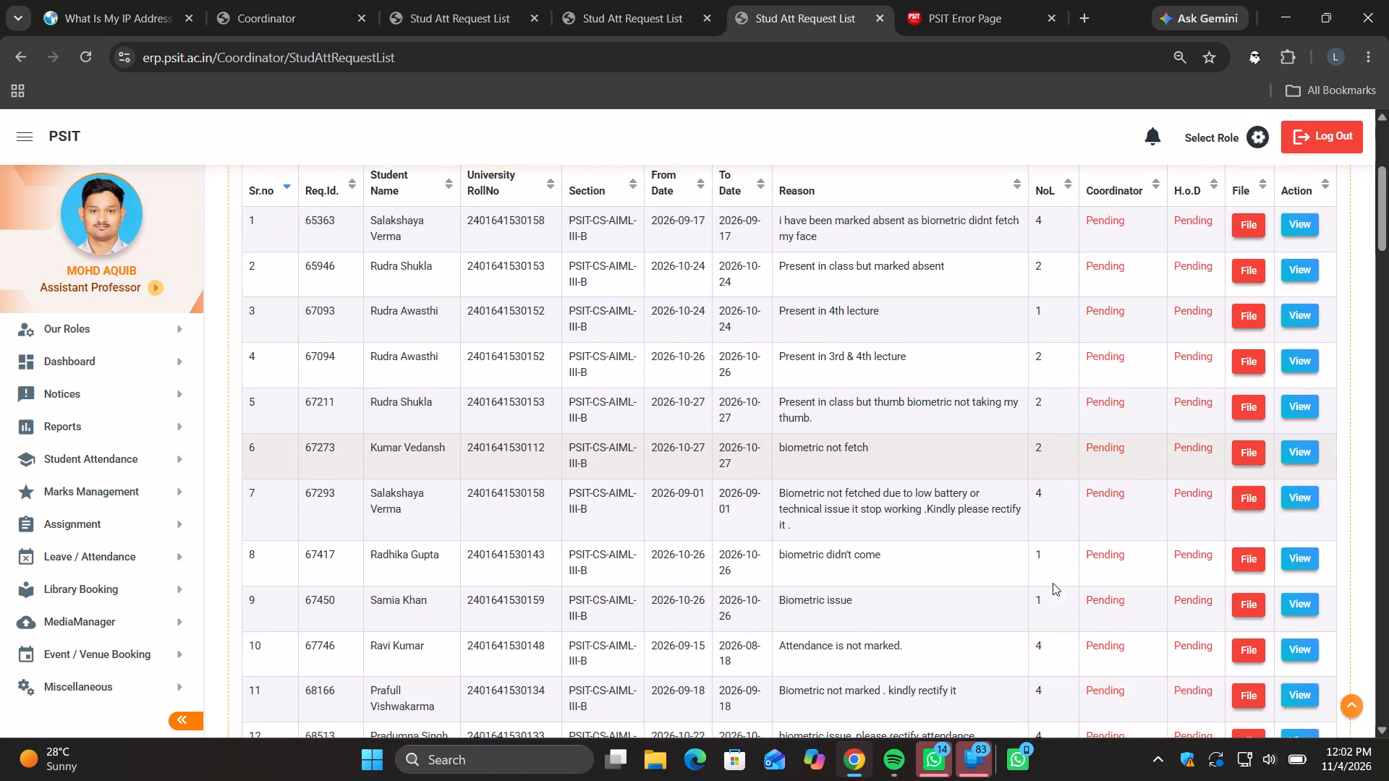
pyautogui.scroll(-2, 1053, 583)
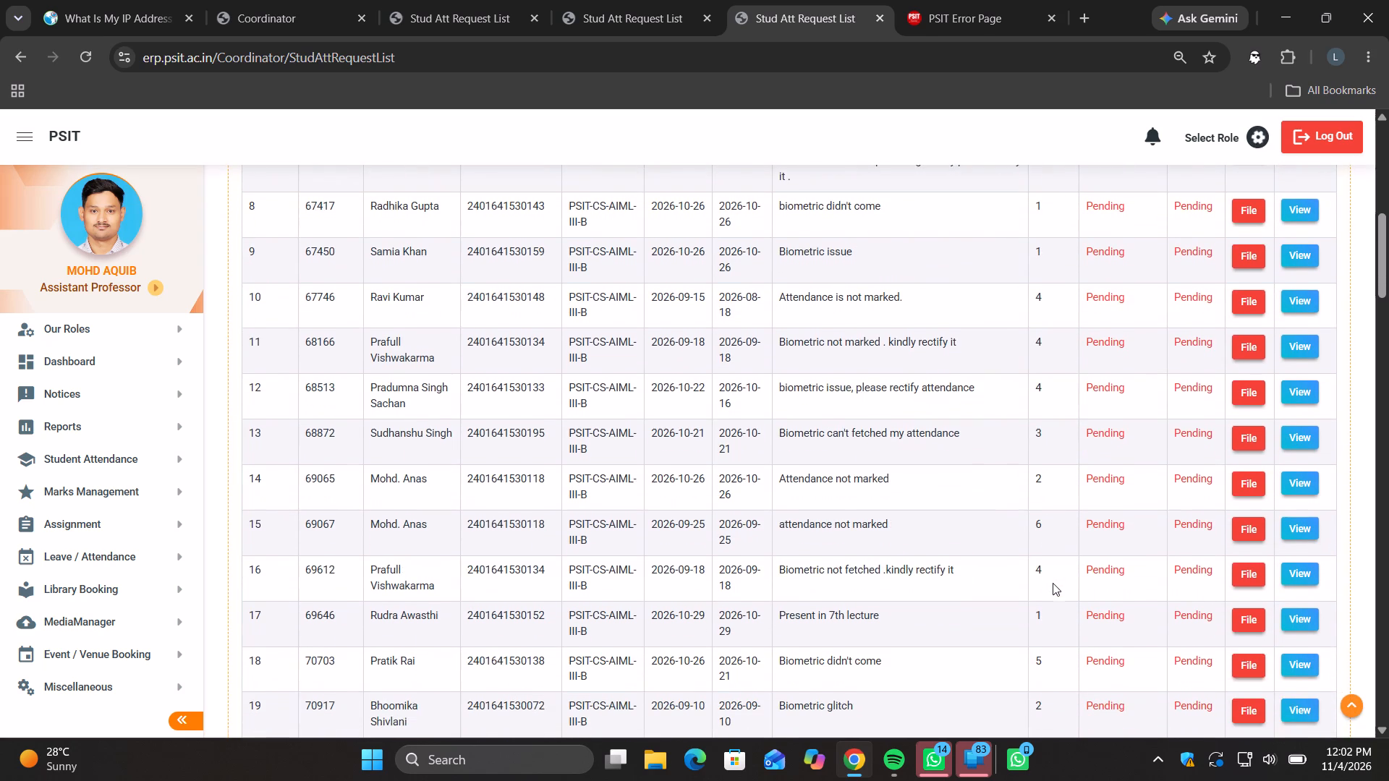
pyautogui.scroll(-3, 1053, 583)
pyautogui.scroll(7, 1053, 583)
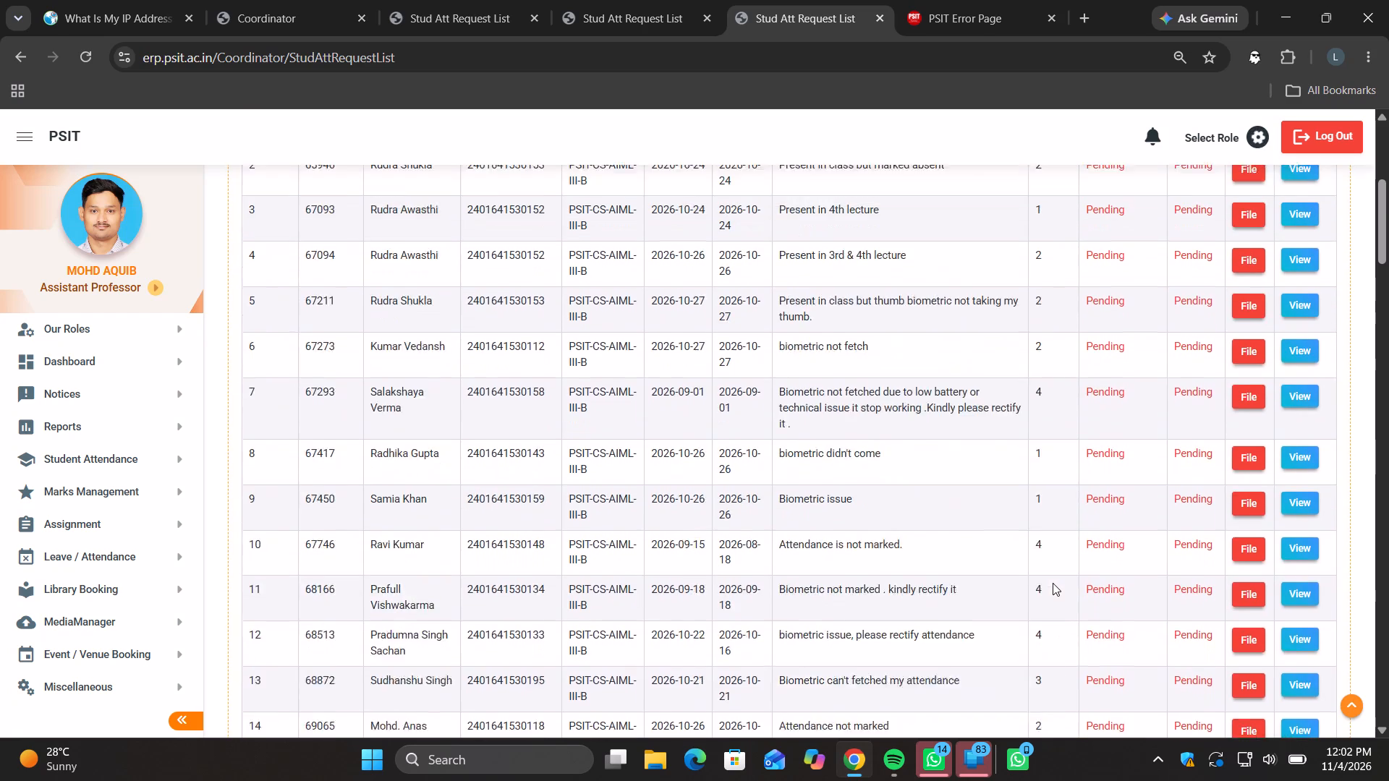
pyautogui.click(1231, 315)
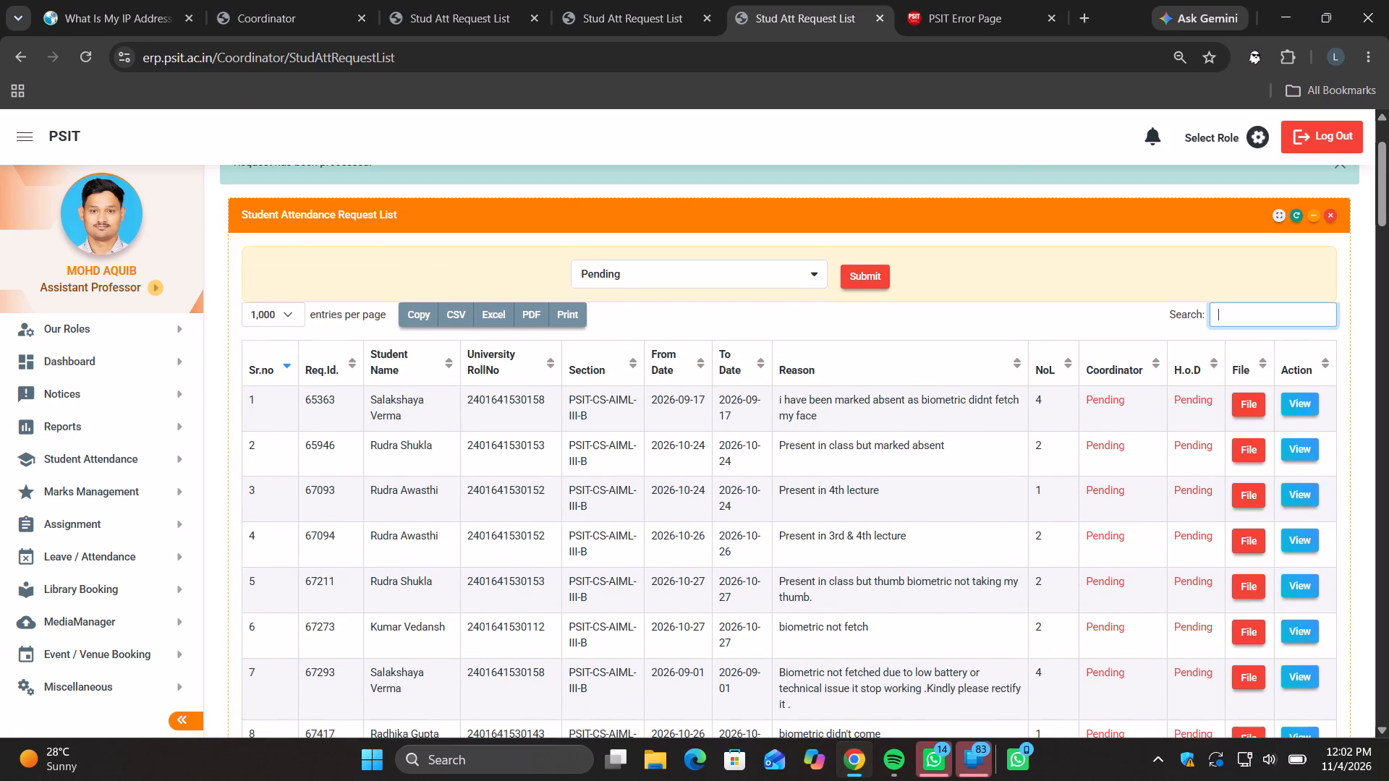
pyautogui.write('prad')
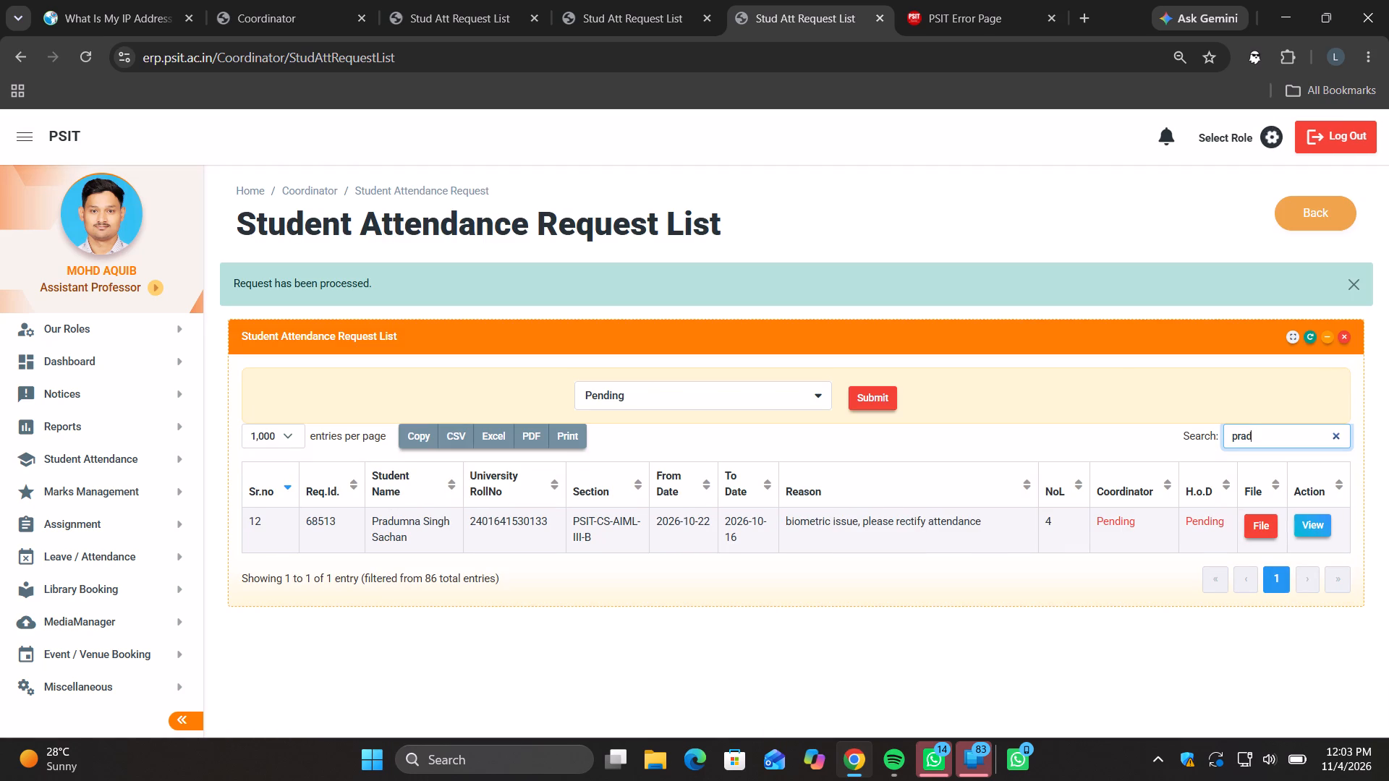
pyautogui.click(1315, 521)
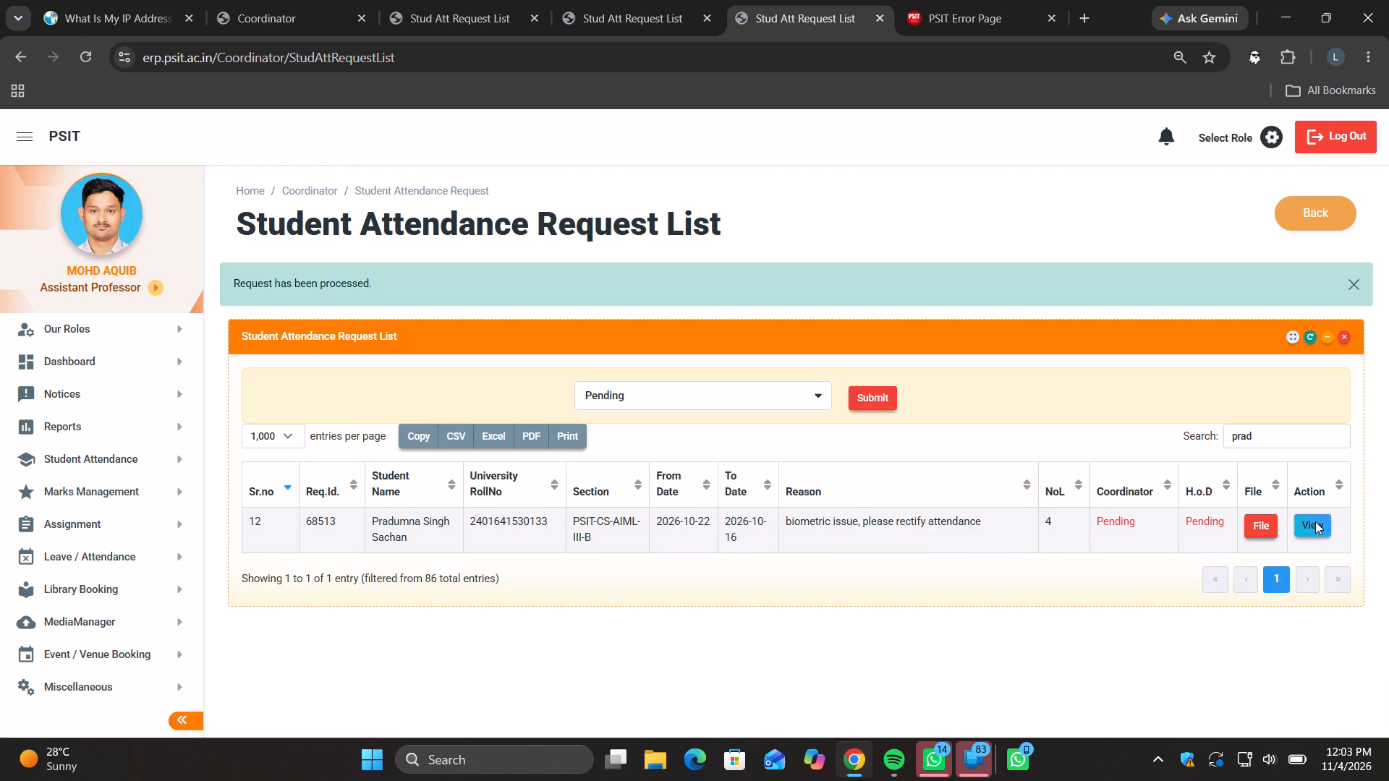
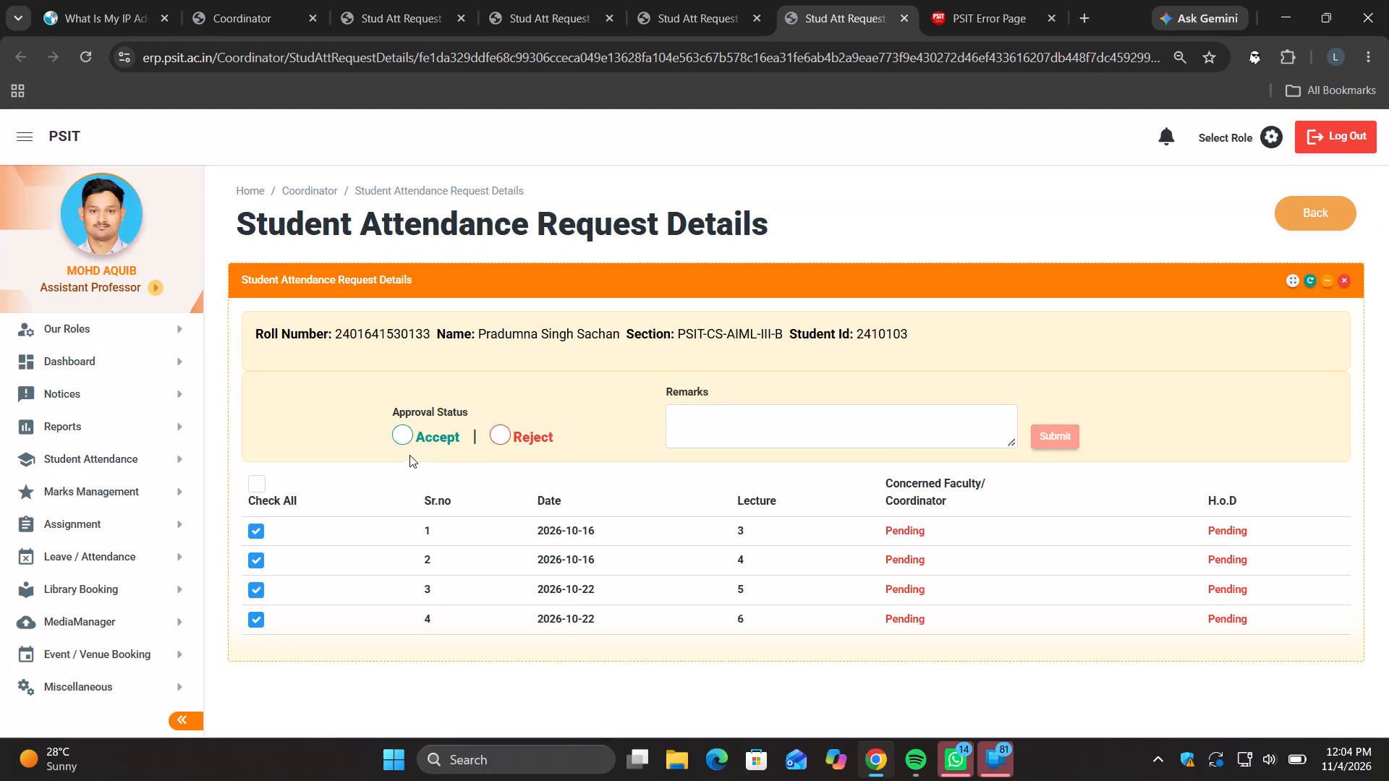
# Submit request 68513 as accepted for all four lectures, without remarks.
pyautogui.click(403, 435)
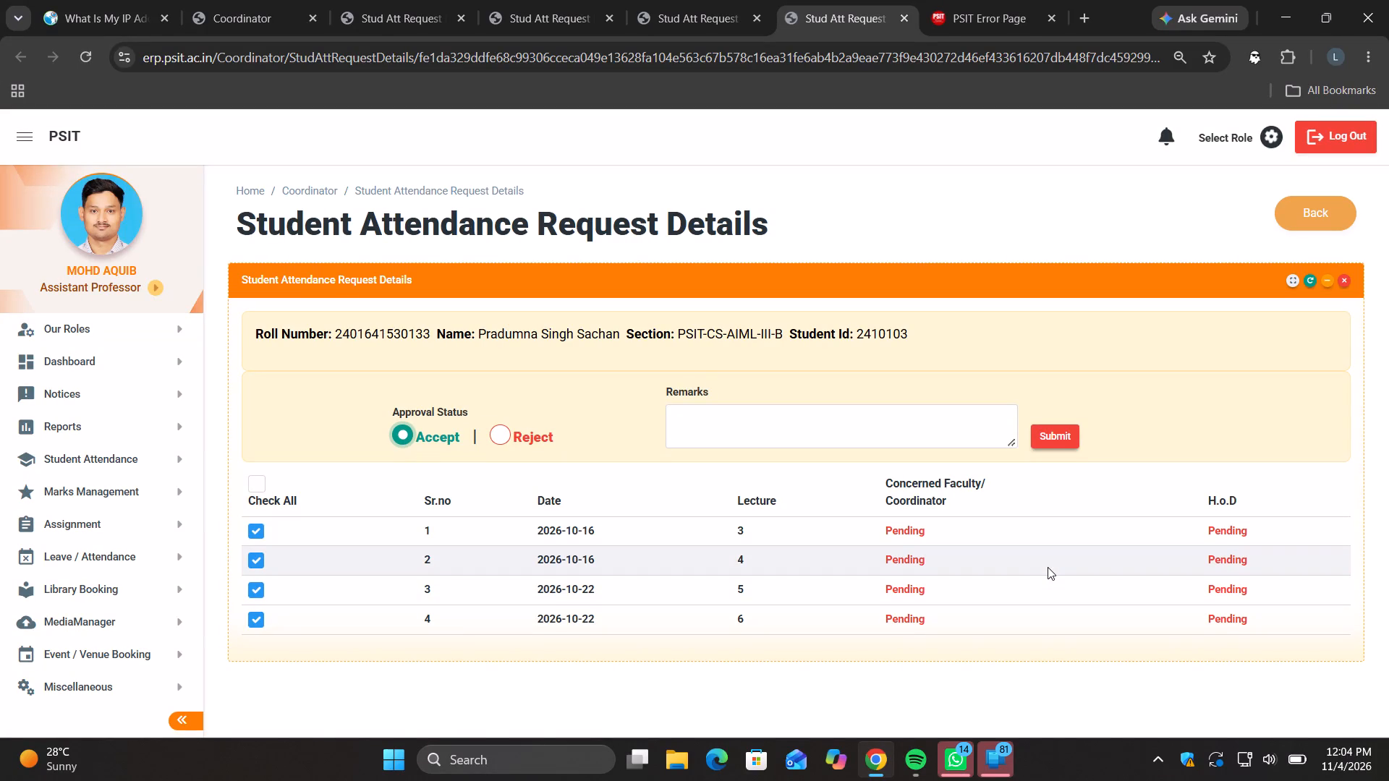
pyautogui.click(1061, 433)
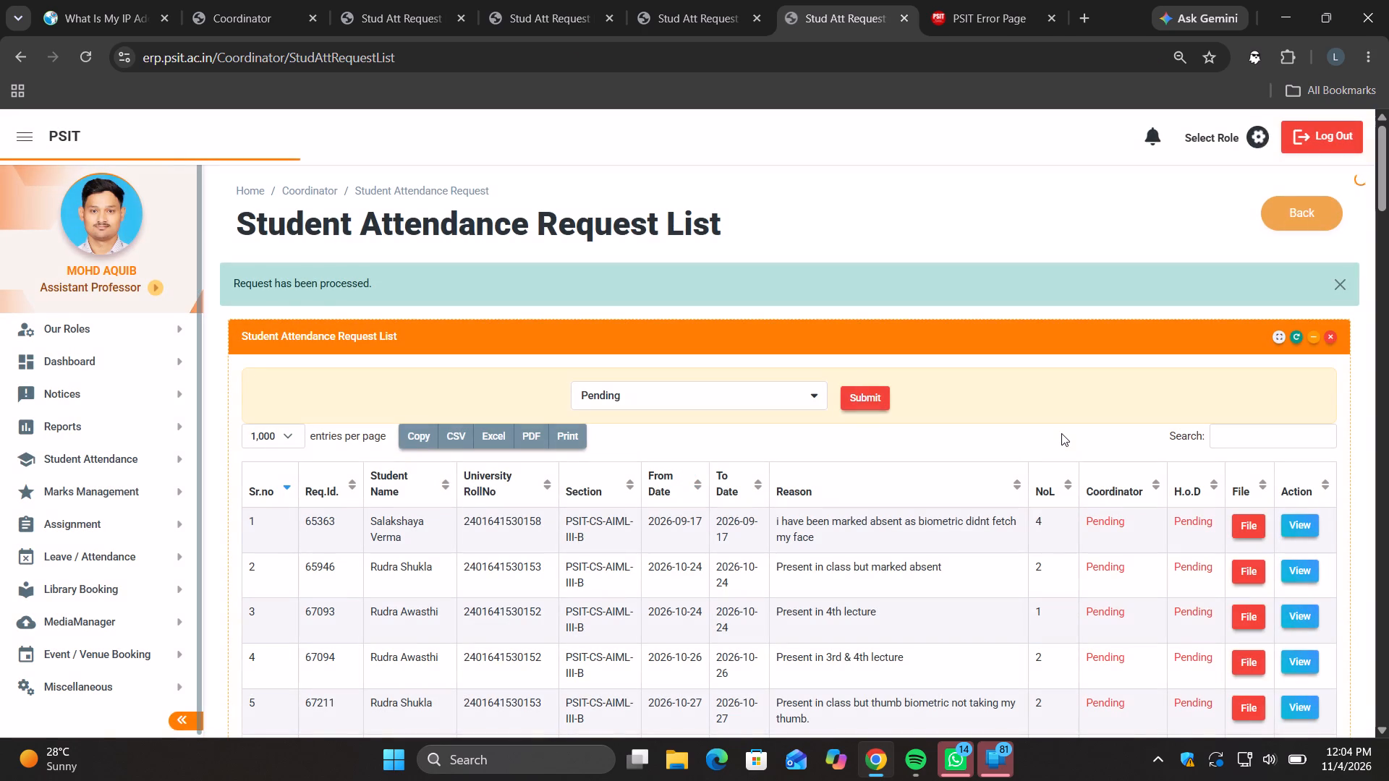
# Look through the full list of pending student attendance requests, checking the student names, dates and reasons.
pyautogui.scroll(-2, 1061, 433)
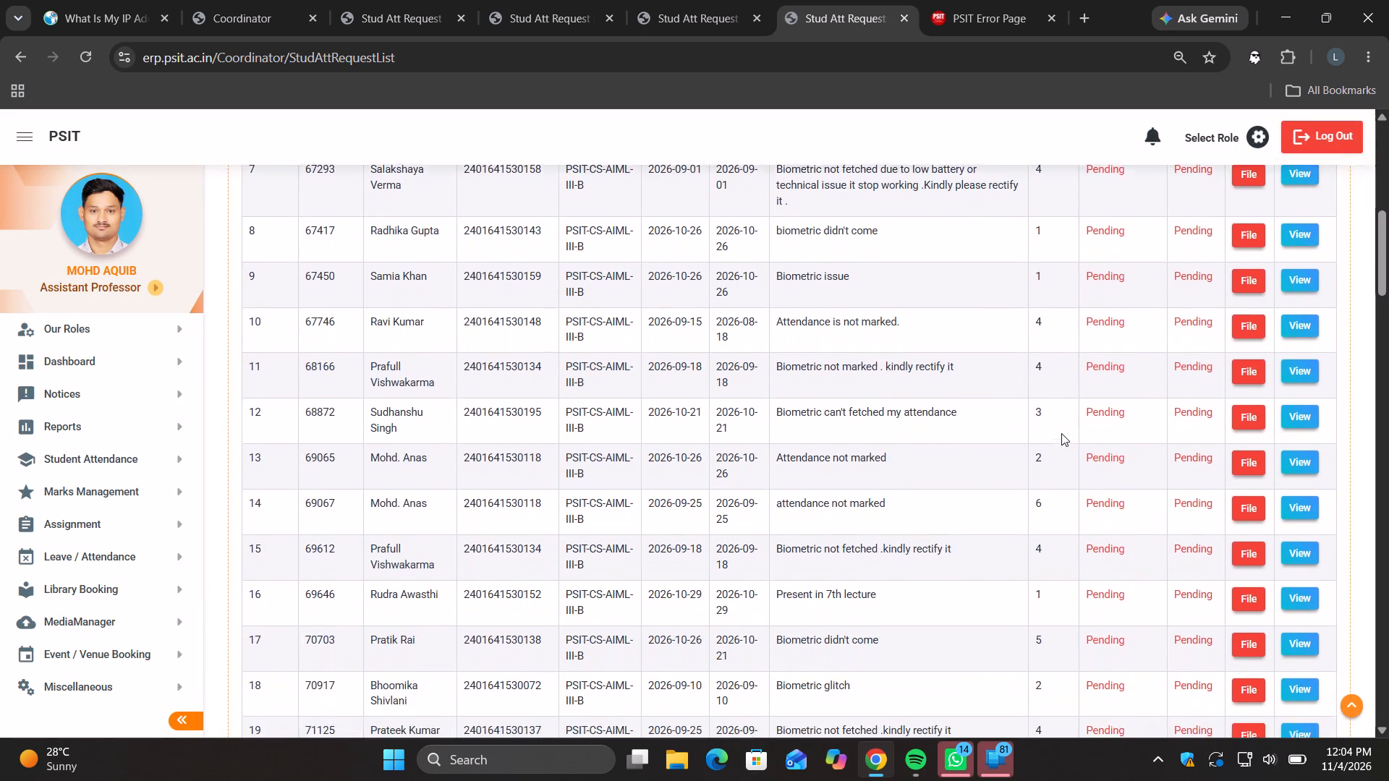
pyautogui.scroll(-4, 1061, 433)
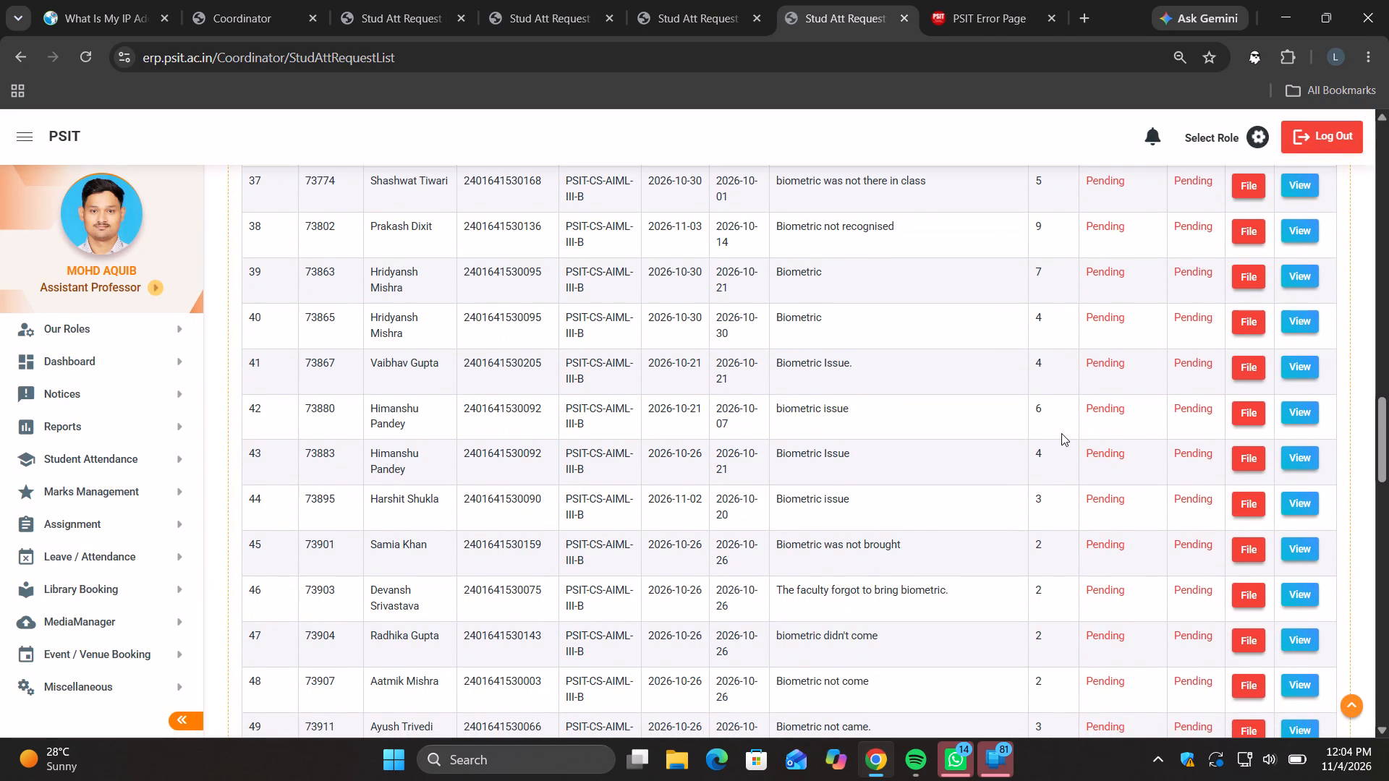
pyautogui.scroll(-3, 933, 518)
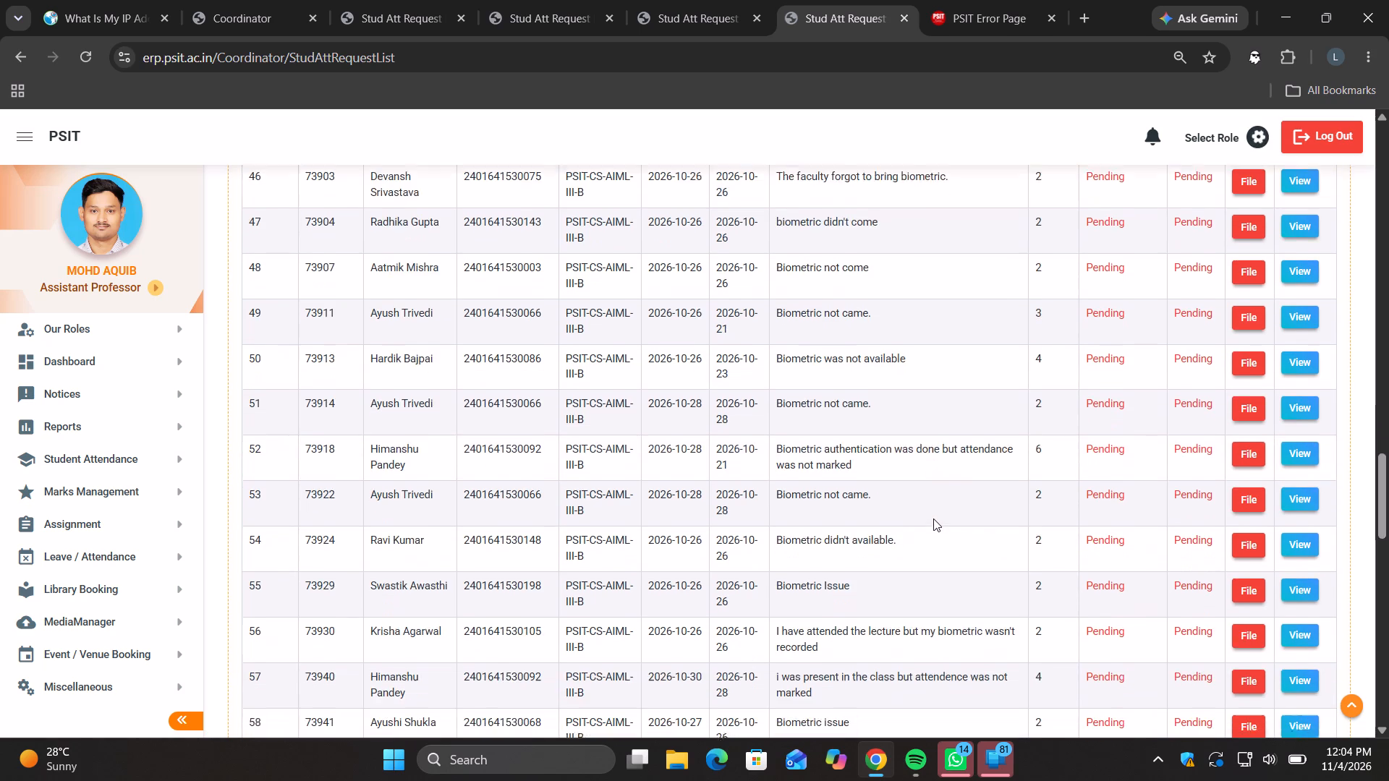
pyautogui.scroll(-3, 933, 518)
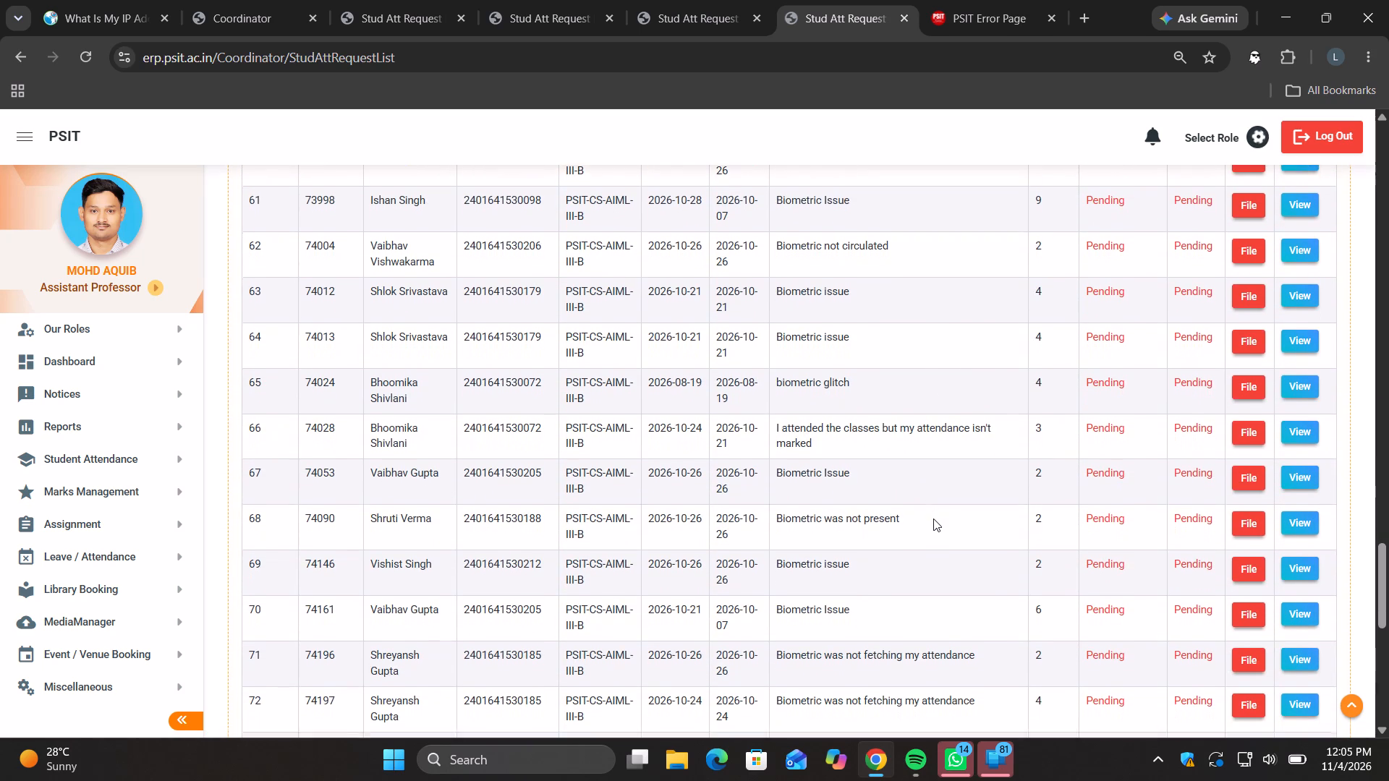
pyautogui.scroll(-2, 933, 518)
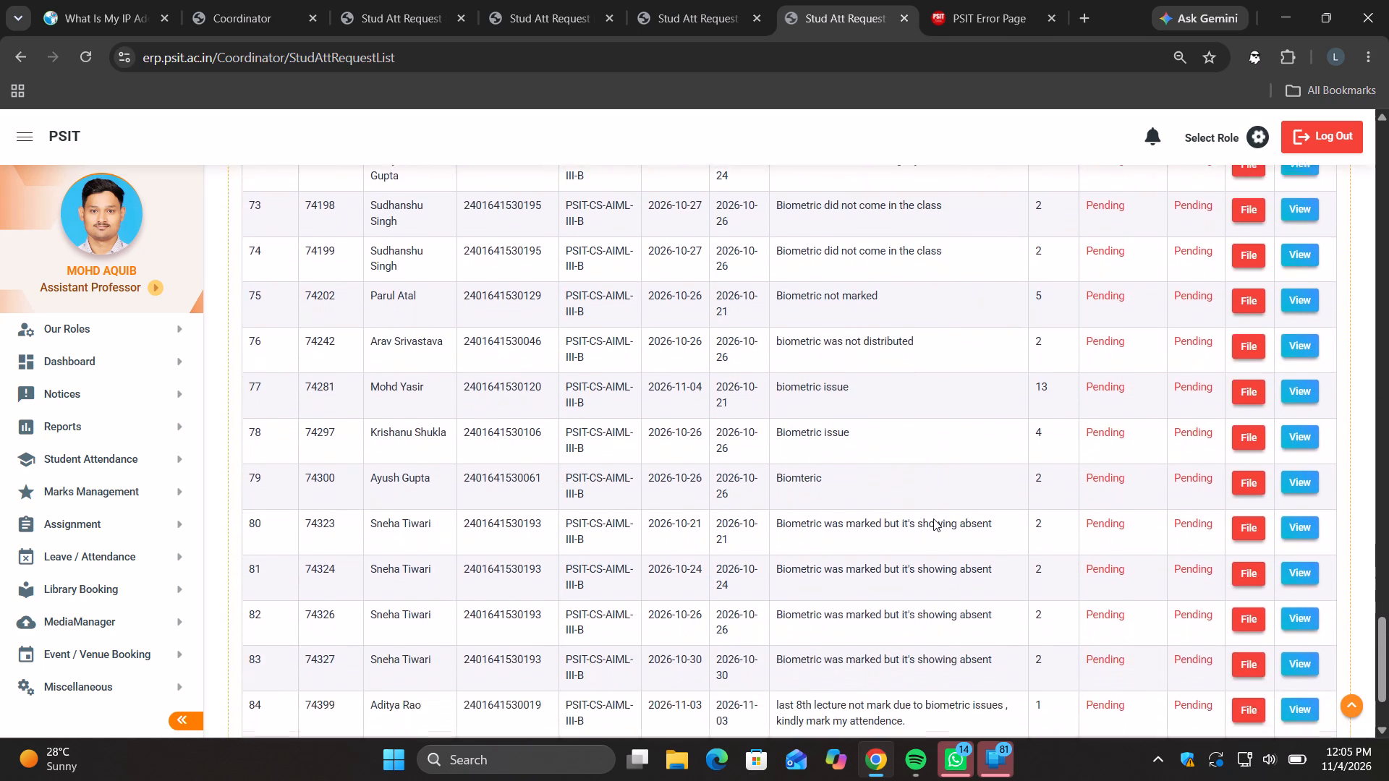
pyautogui.scroll(-2, 933, 518)
pyautogui.scroll(11, 933, 518)
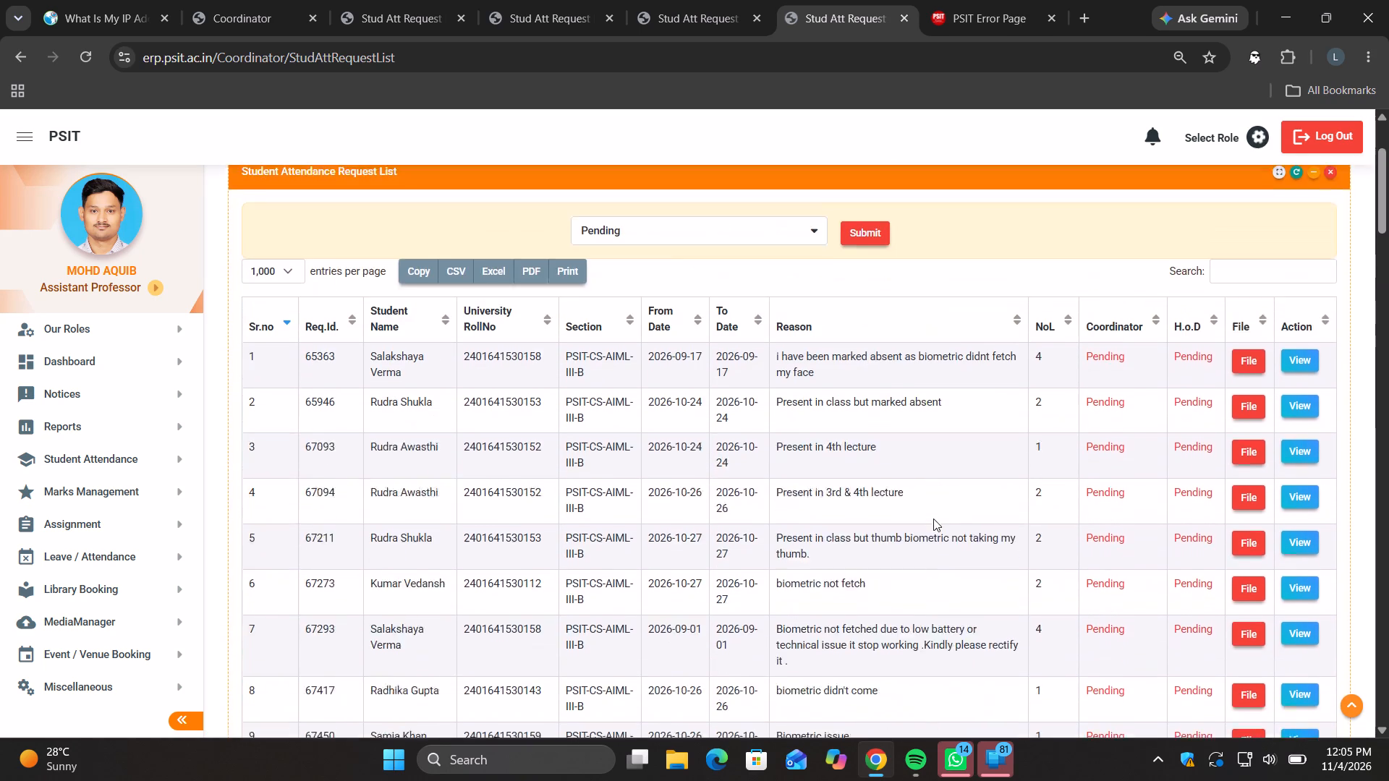
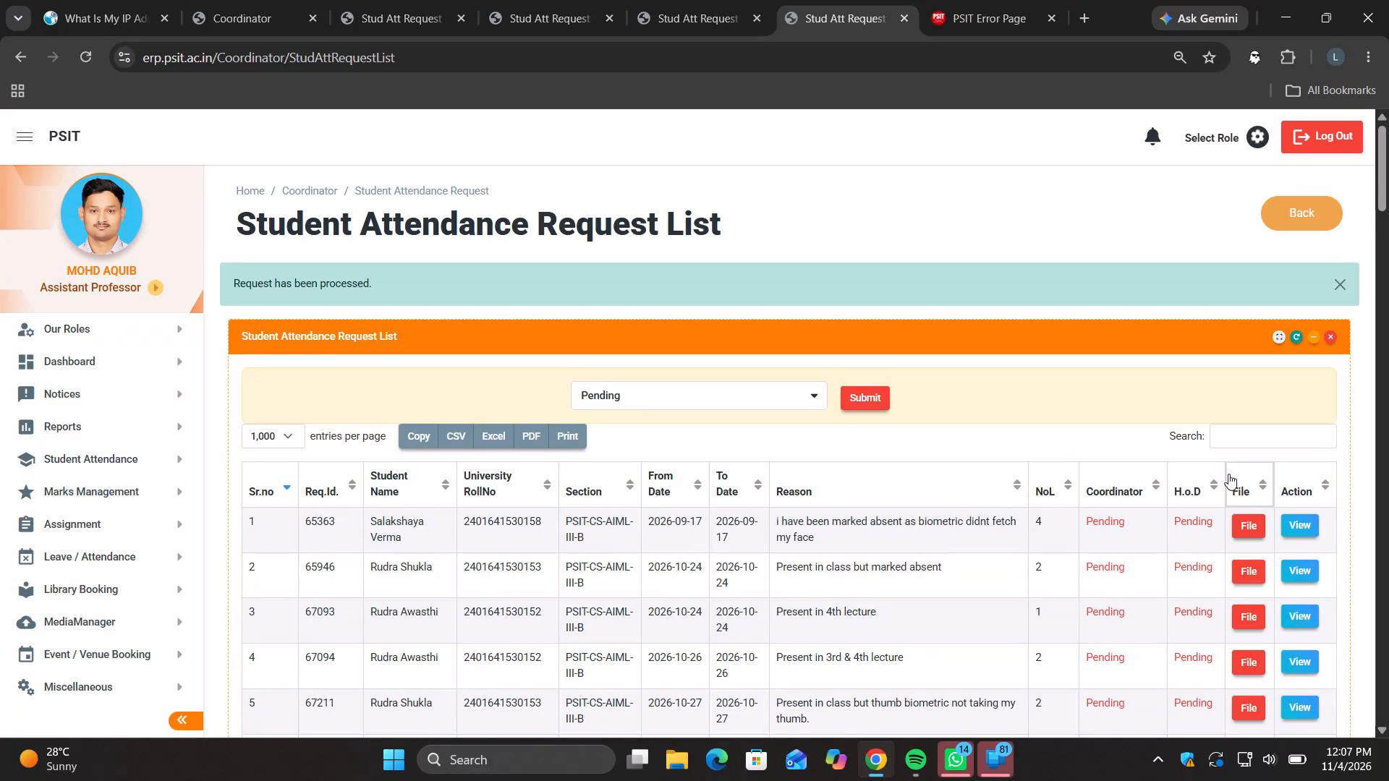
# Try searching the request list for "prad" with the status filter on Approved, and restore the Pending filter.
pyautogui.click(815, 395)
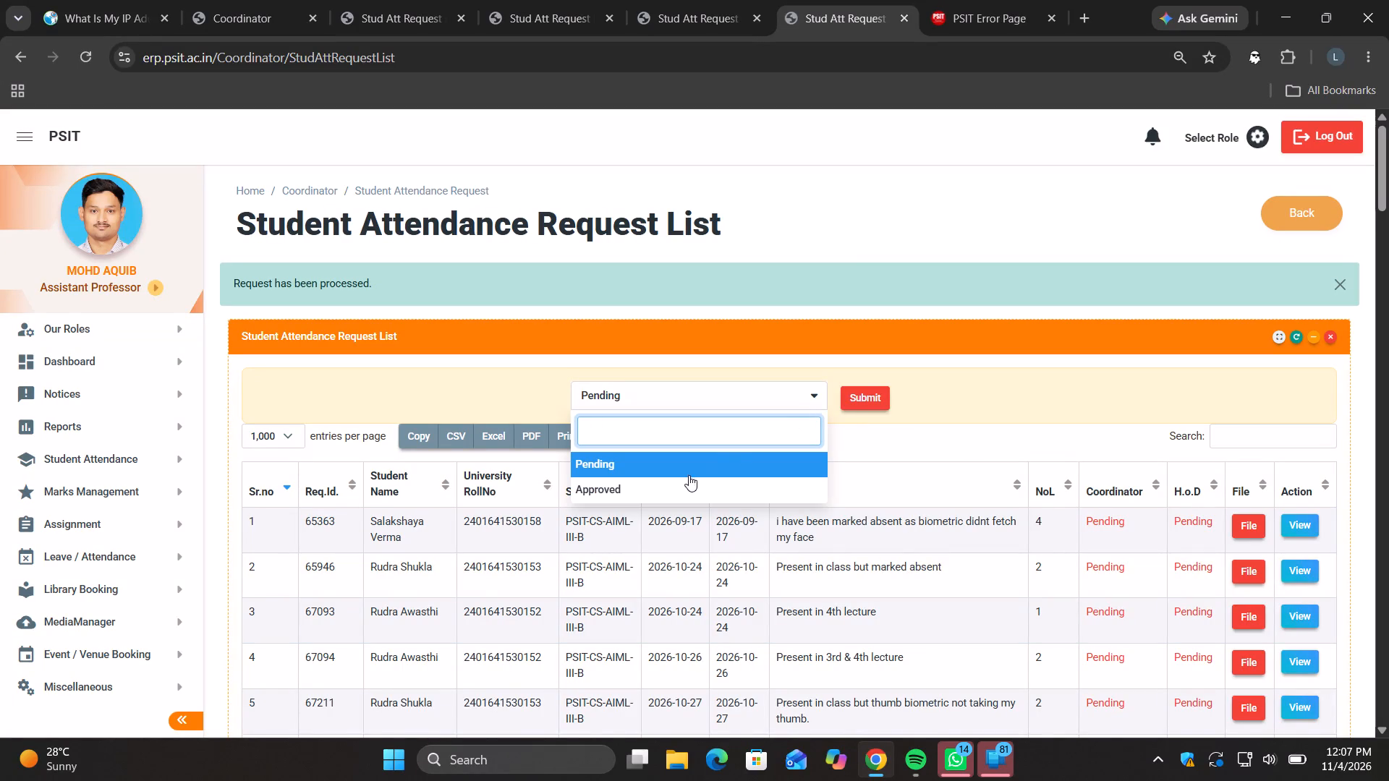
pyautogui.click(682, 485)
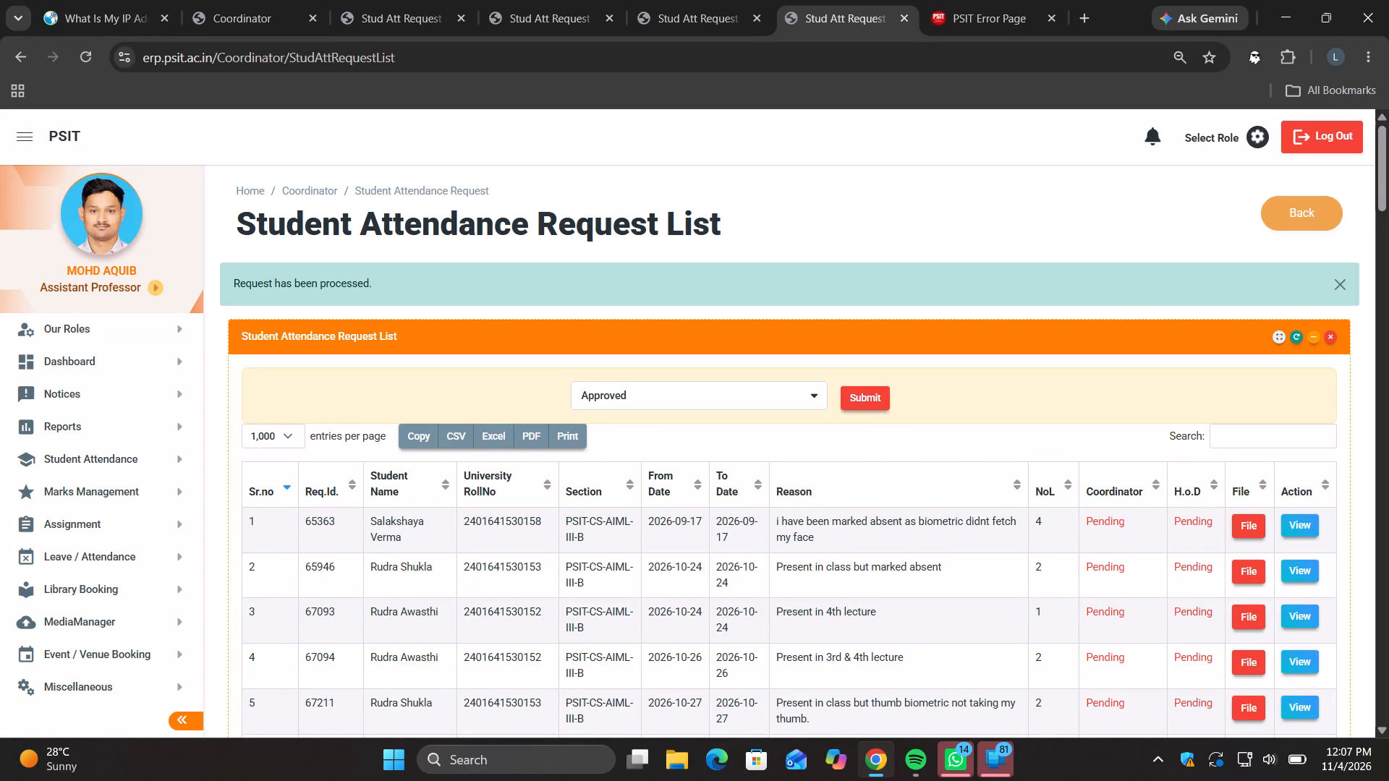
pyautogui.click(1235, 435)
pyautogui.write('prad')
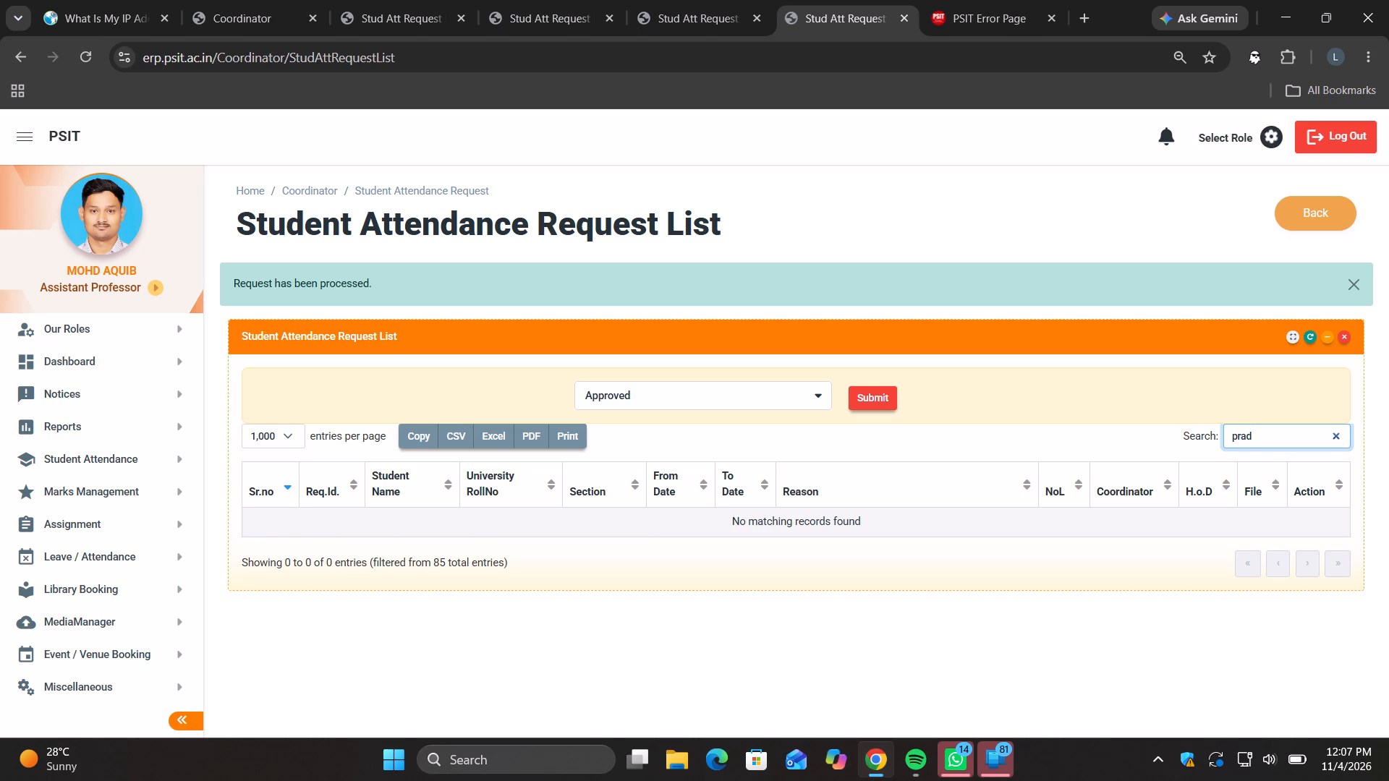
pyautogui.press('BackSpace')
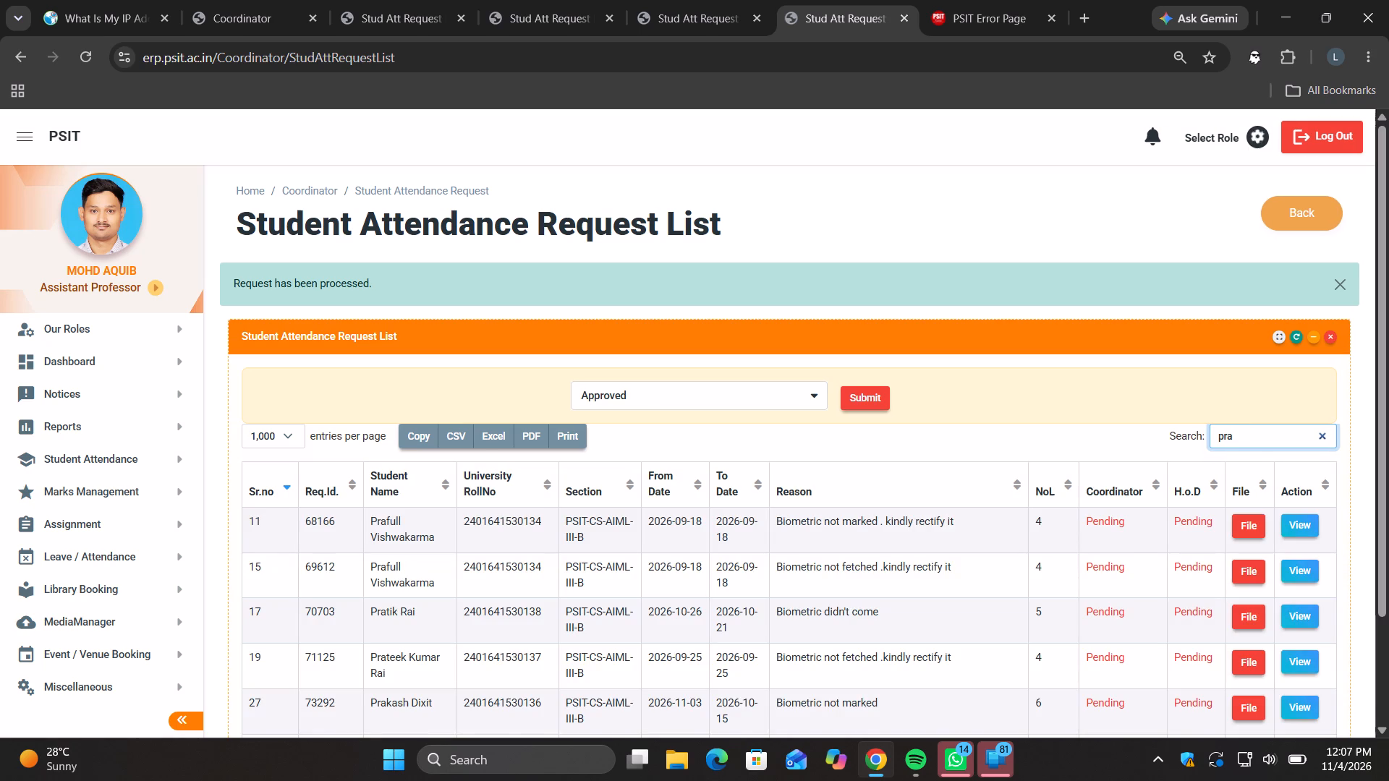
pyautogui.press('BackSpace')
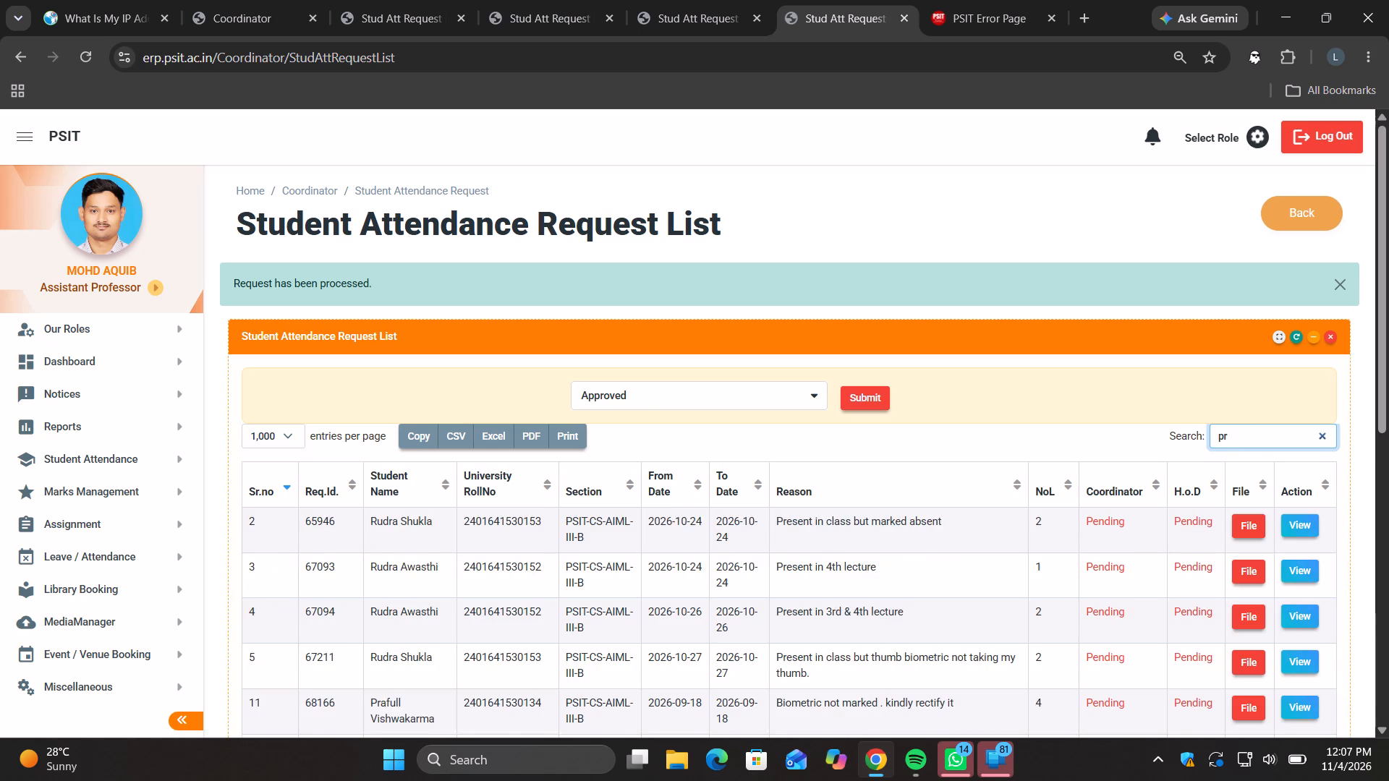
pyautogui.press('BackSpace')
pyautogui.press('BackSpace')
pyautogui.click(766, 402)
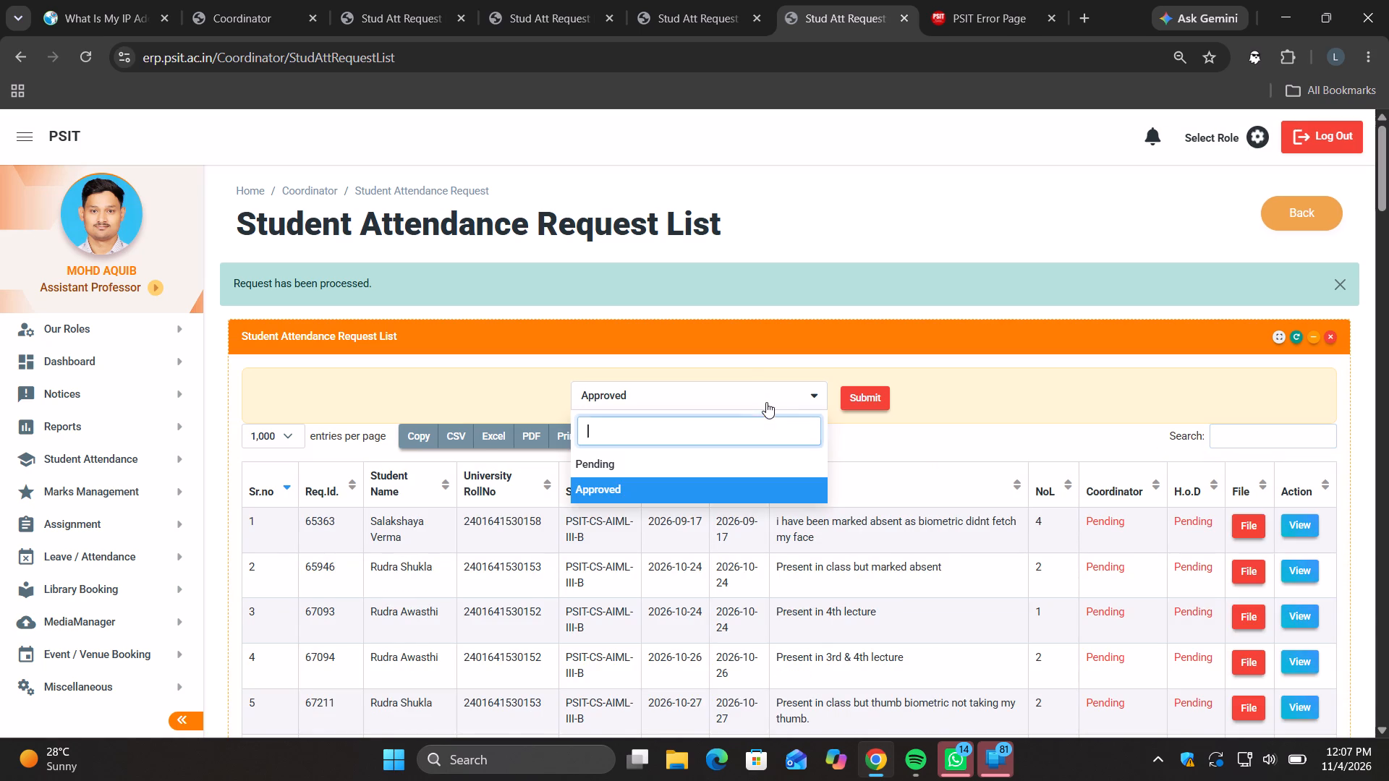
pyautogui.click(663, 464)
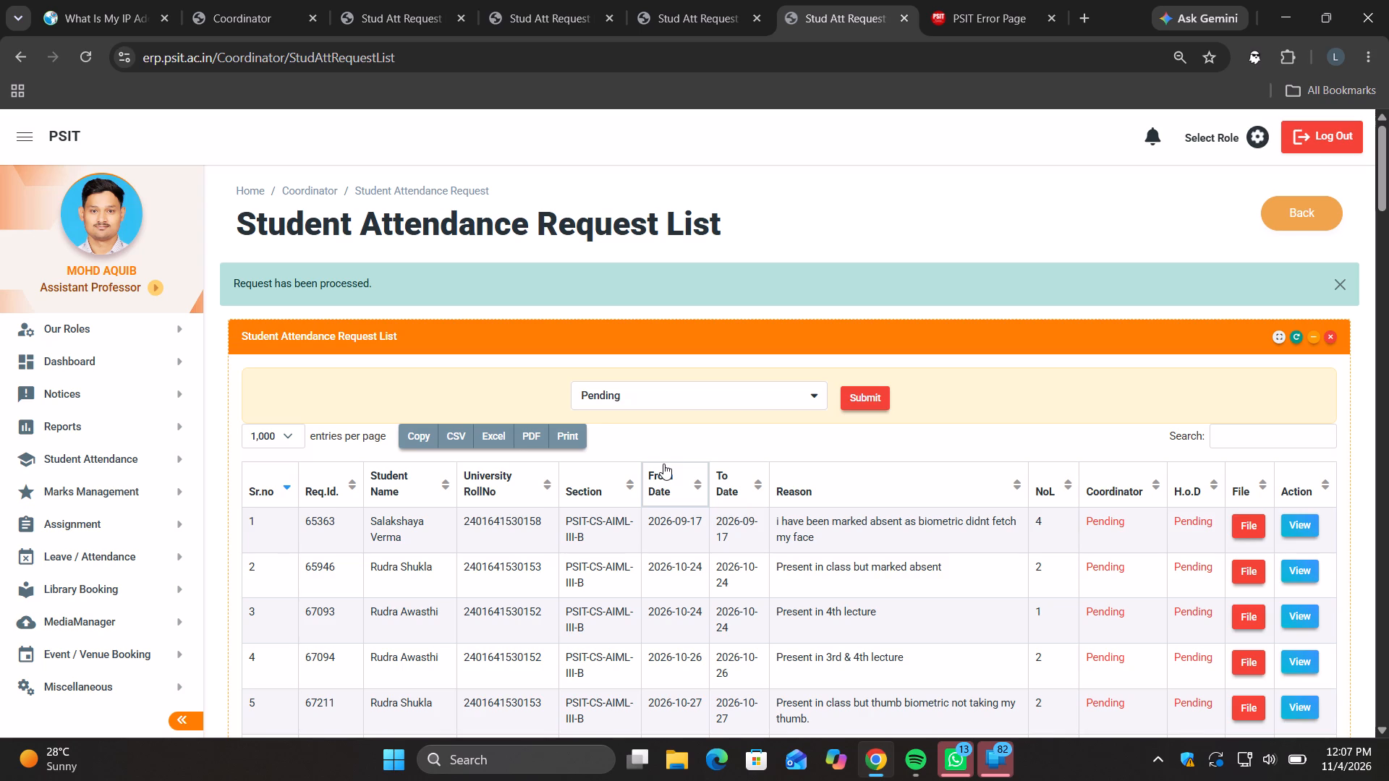
# Find request 71125 dated 2026-09-25 among the pending attendance requests and open its details.
pyautogui.scroll(-3, 873, 660)
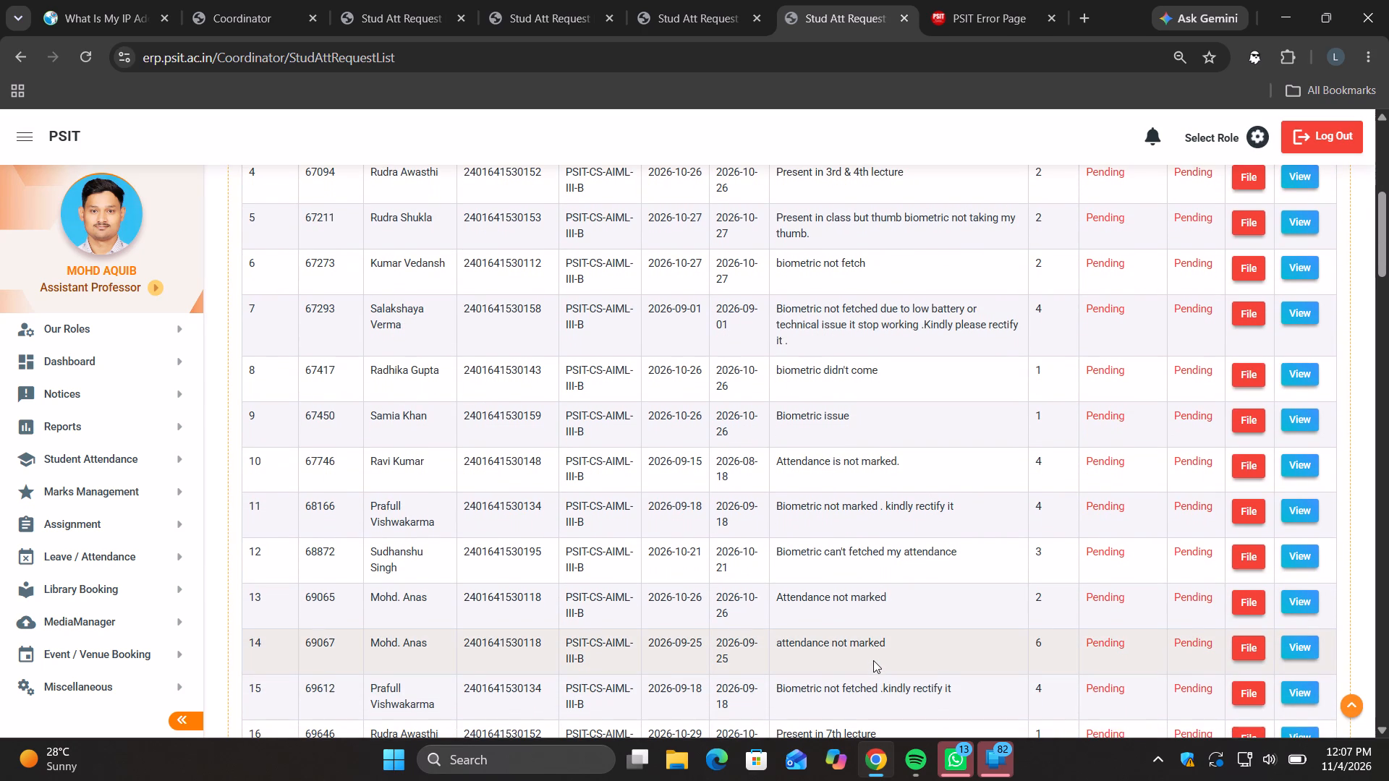
pyautogui.scroll(-1, 873, 660)
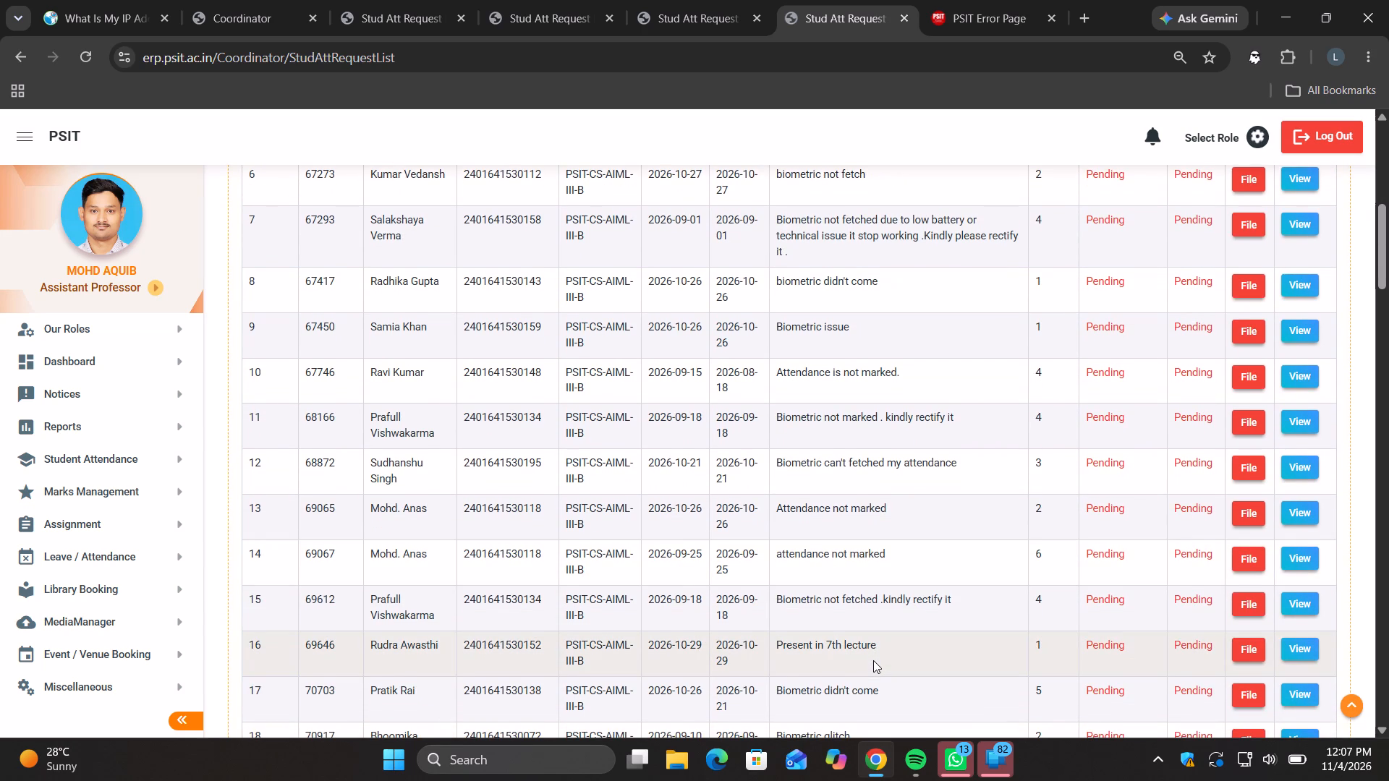
pyautogui.scroll(-2, 873, 660)
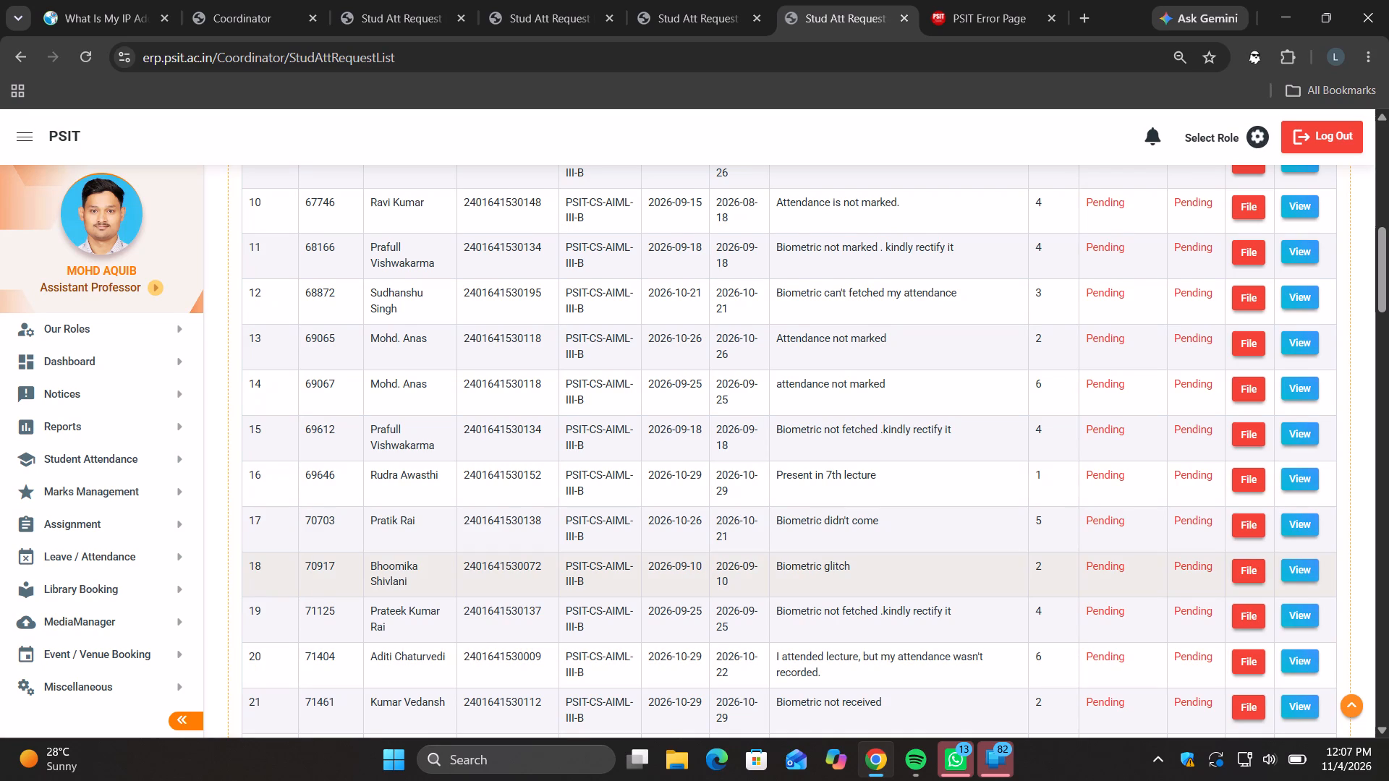
pyautogui.scroll(-1, 788, 566)
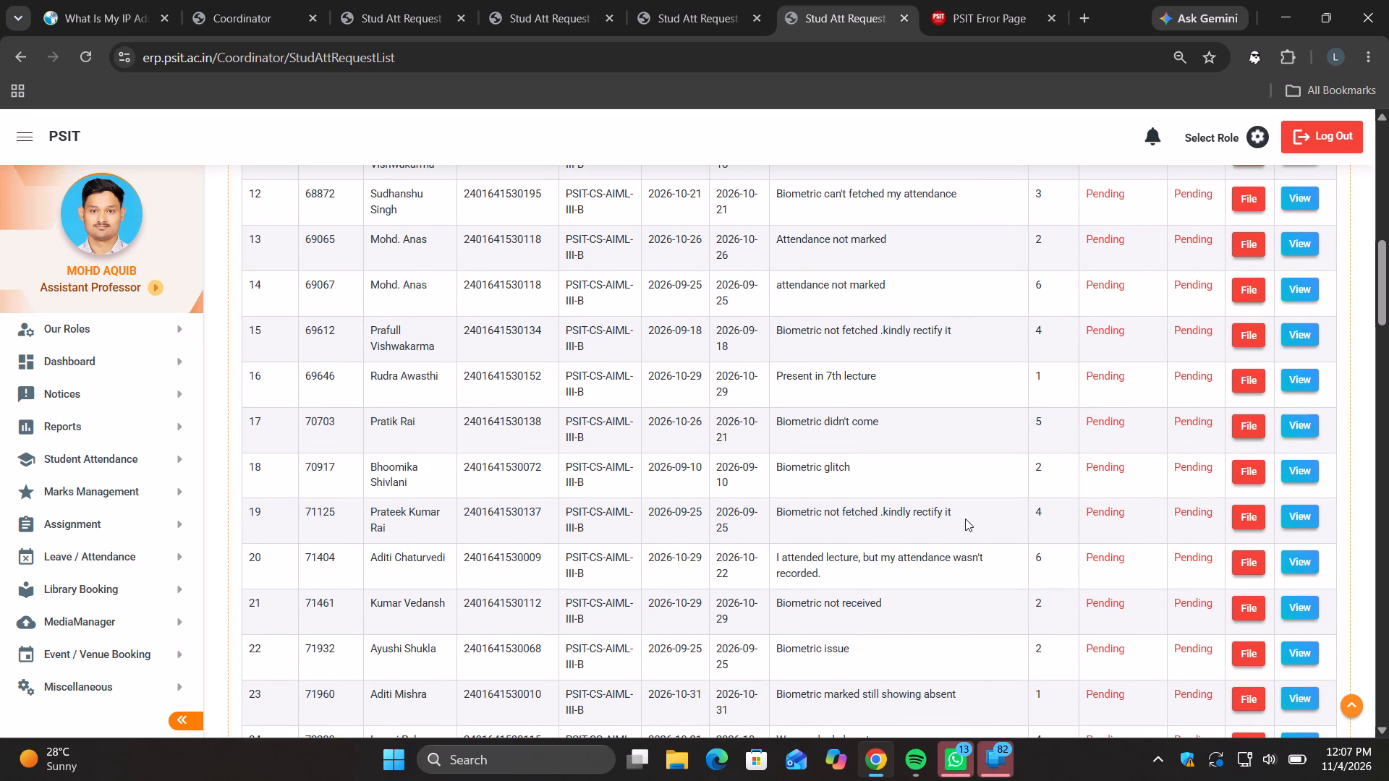
pyautogui.click(1298, 518)
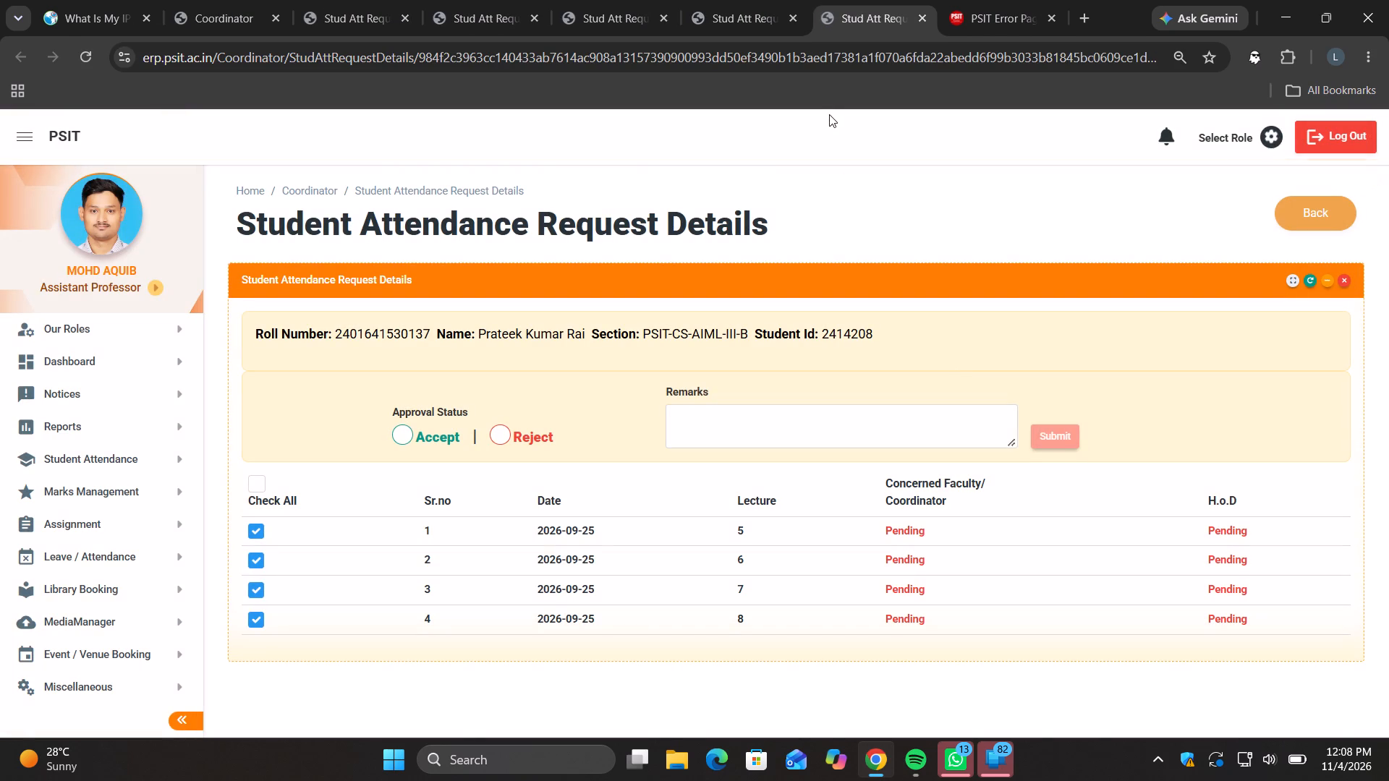
# Return to the request list and look through the pending requests that follow request 71125.
pyautogui.click(741, 0)
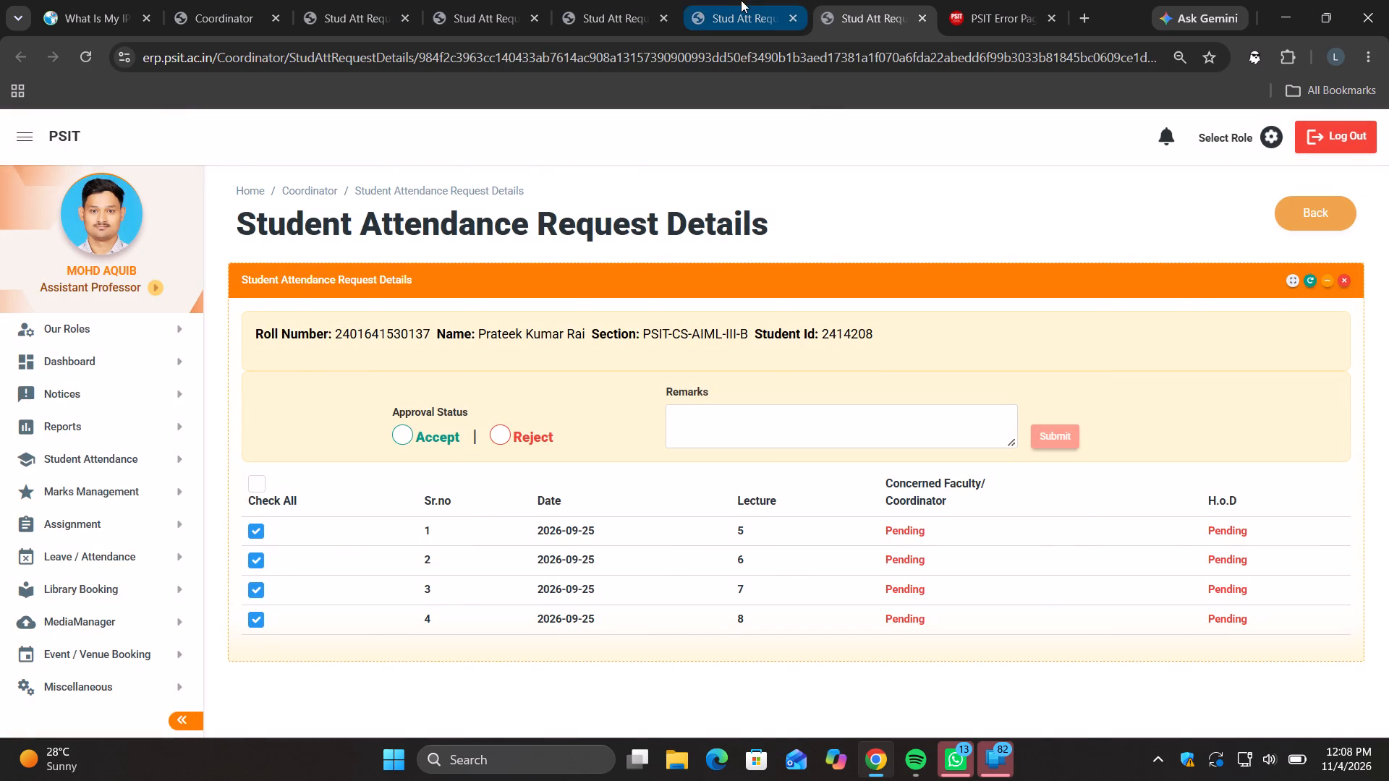
pyautogui.scroll(-2, 831, 490)
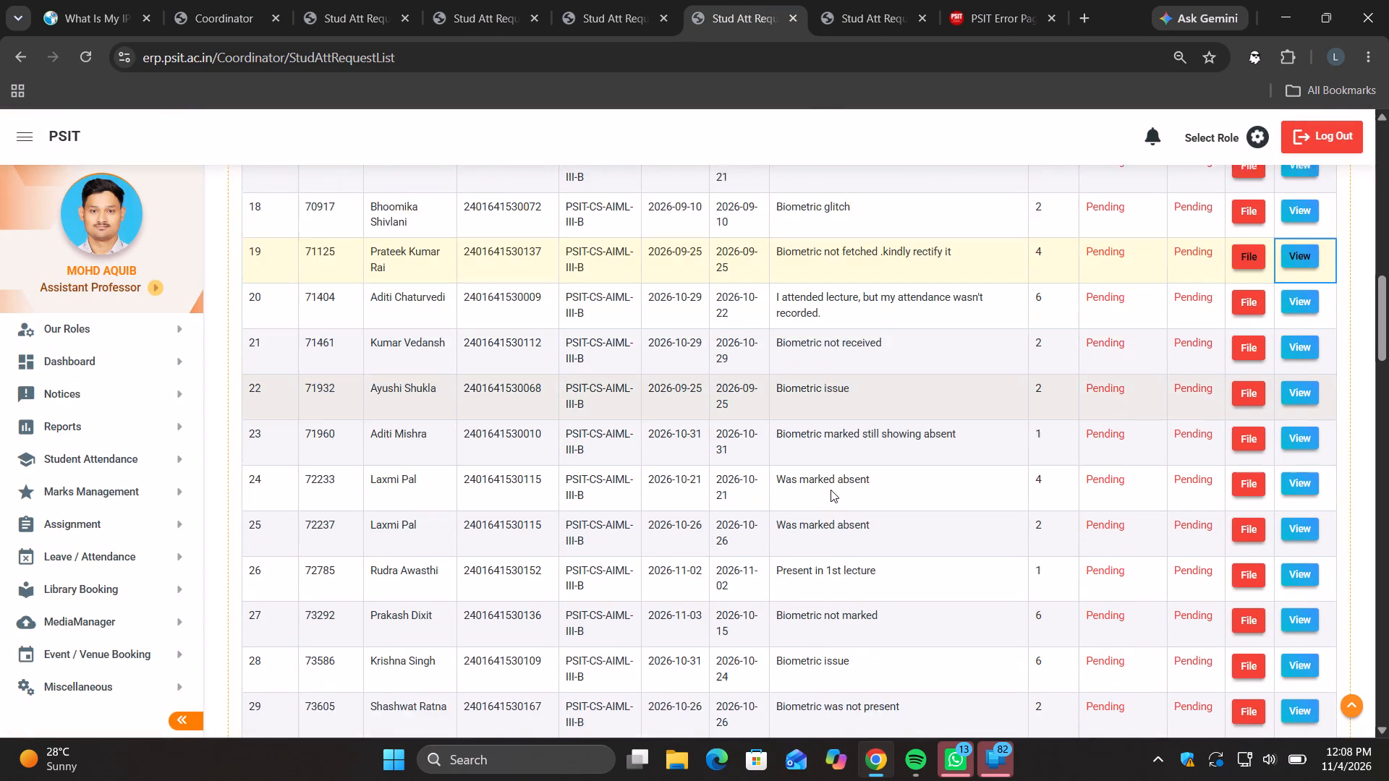
pyautogui.scroll(-1, 831, 490)
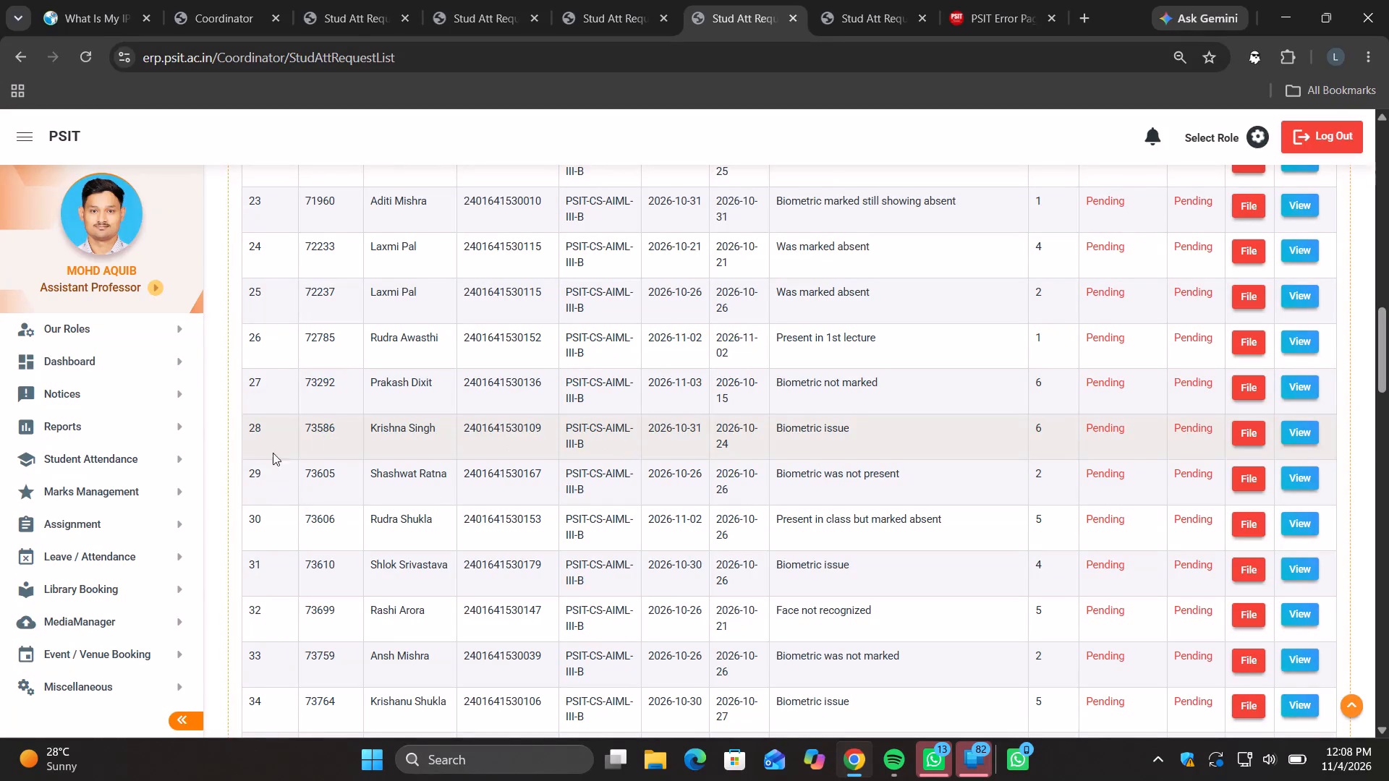
pyautogui.scroll(6, 530, 518)
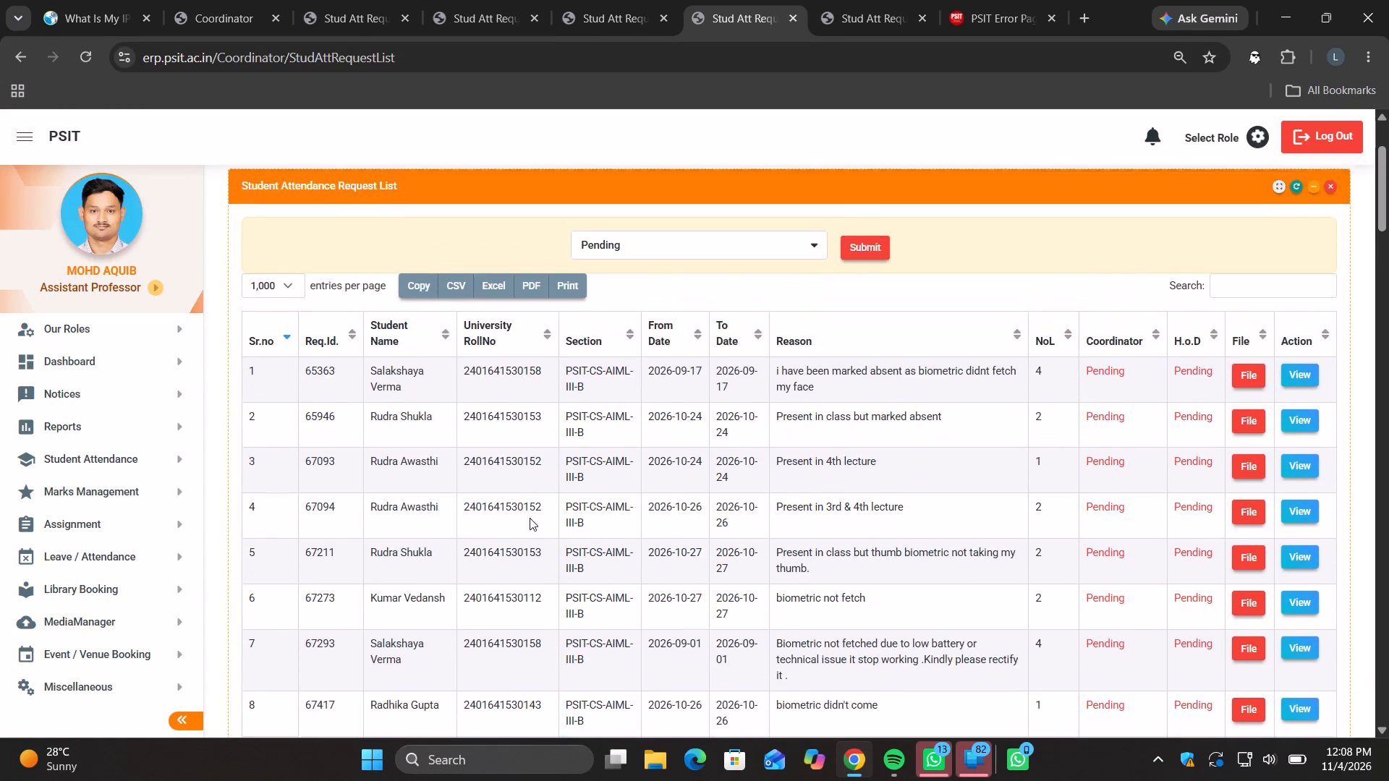
pyautogui.scroll(9, 530, 518)
# Leave the request list for the dashboard's home page and open the Time Table page from there.
pyautogui.click(24, 52)
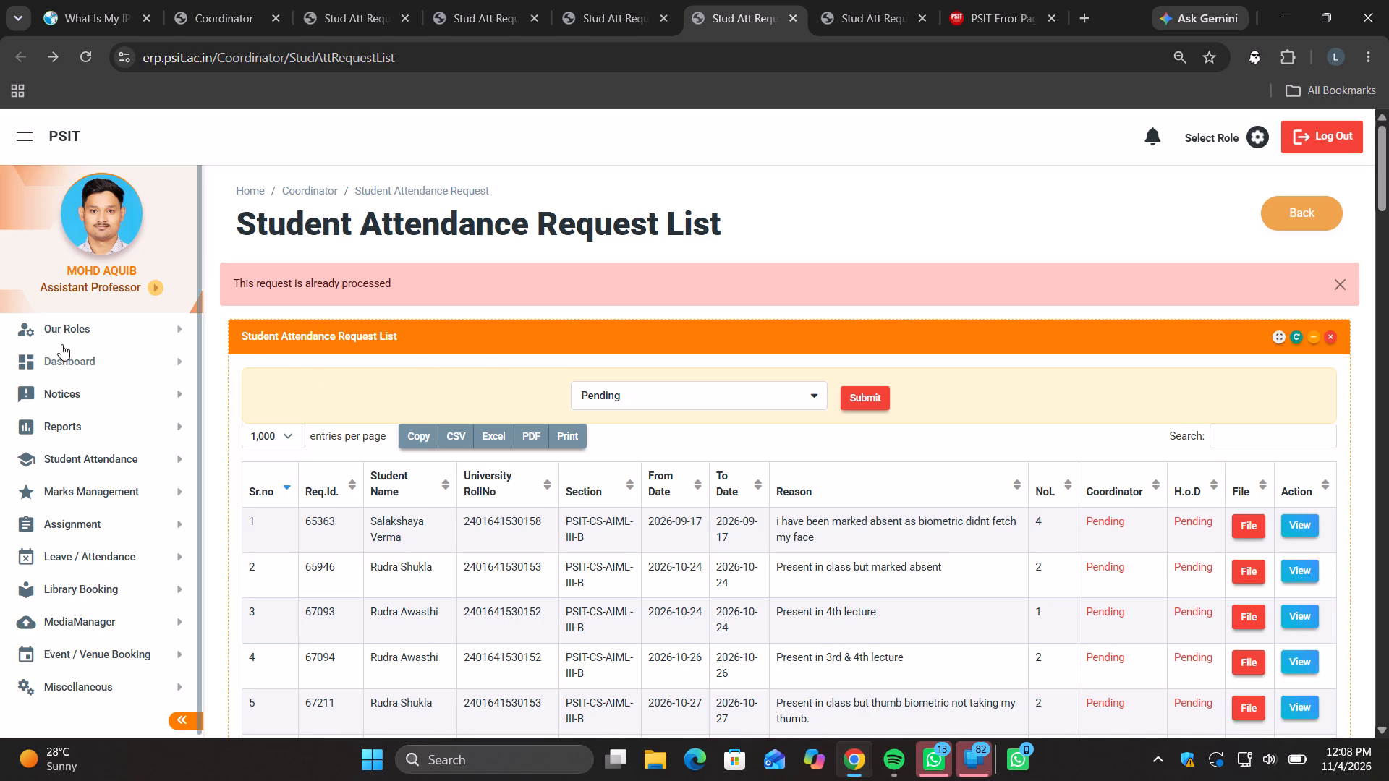
pyautogui.click(39, 355)
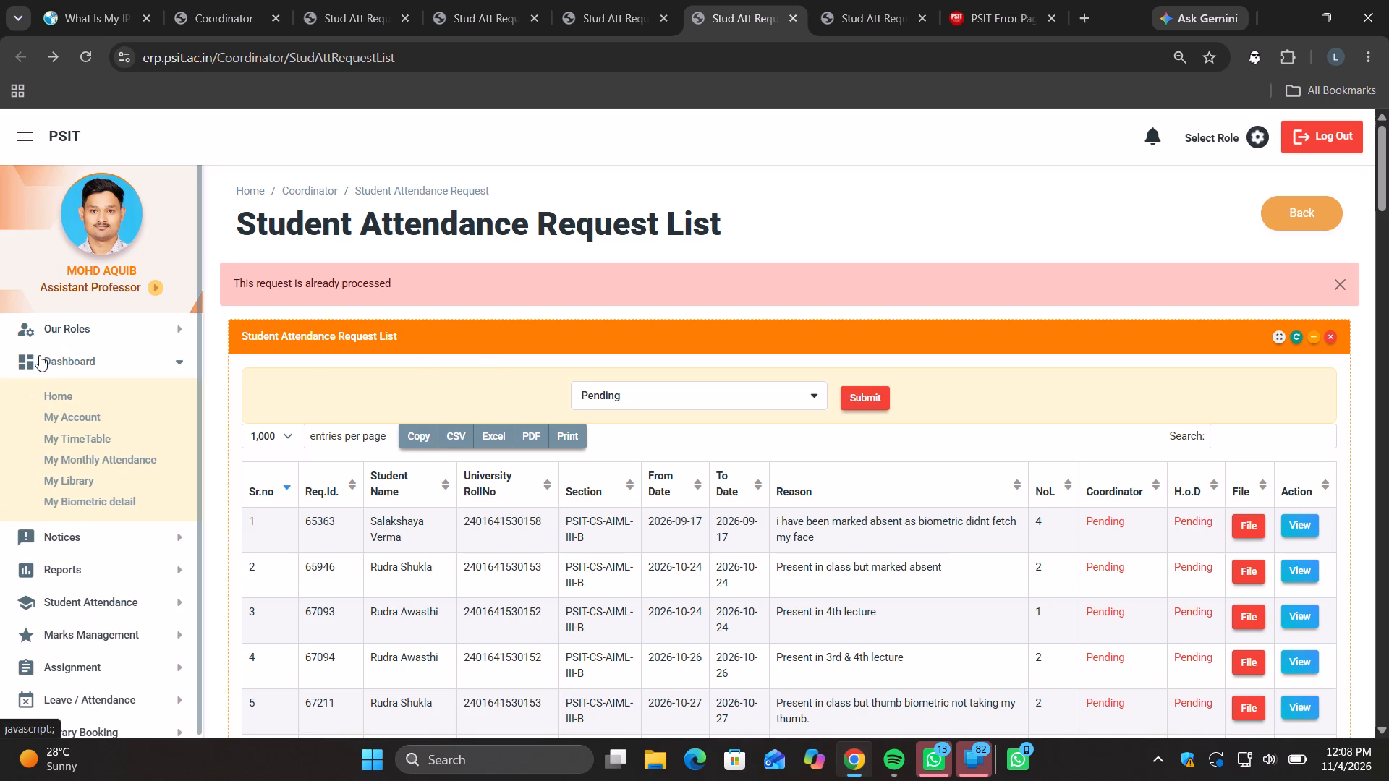
pyautogui.click(54, 396)
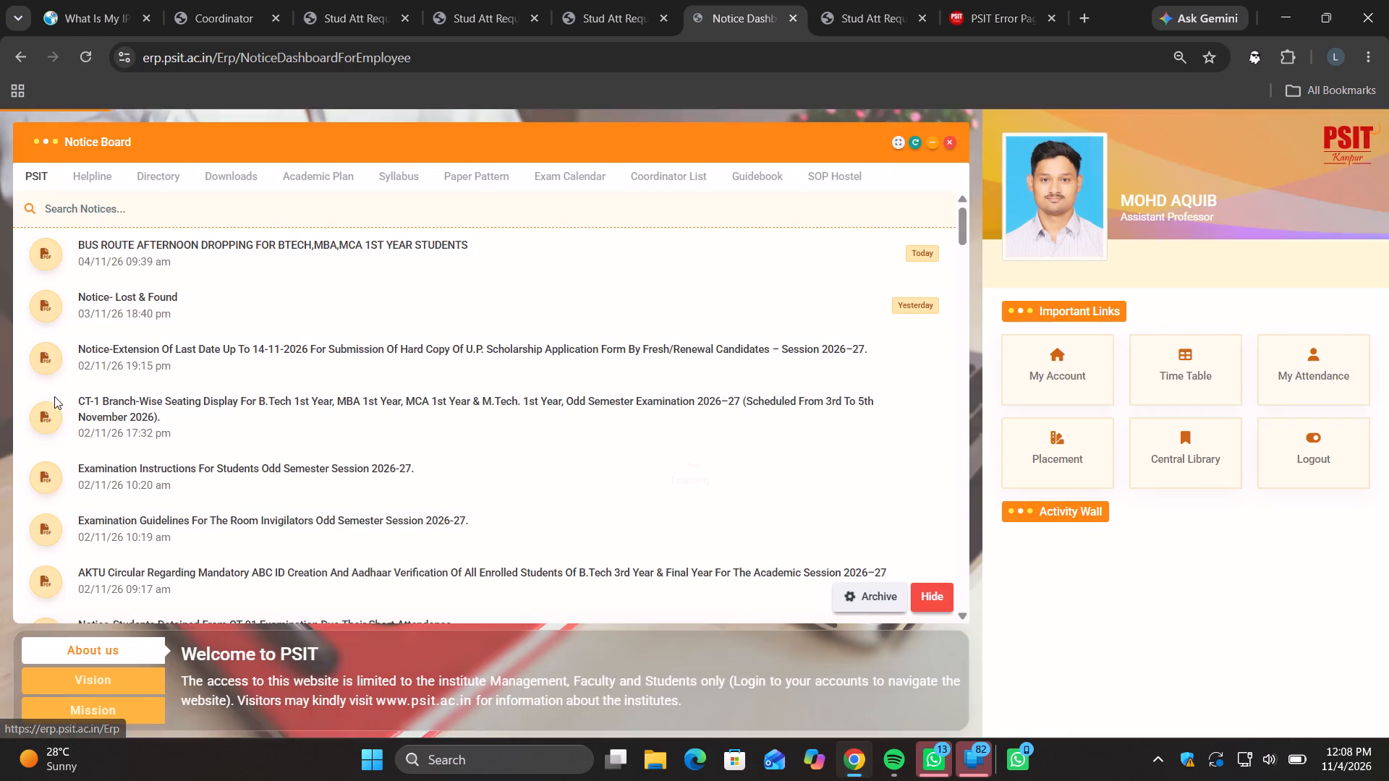
pyautogui.click(1192, 370)
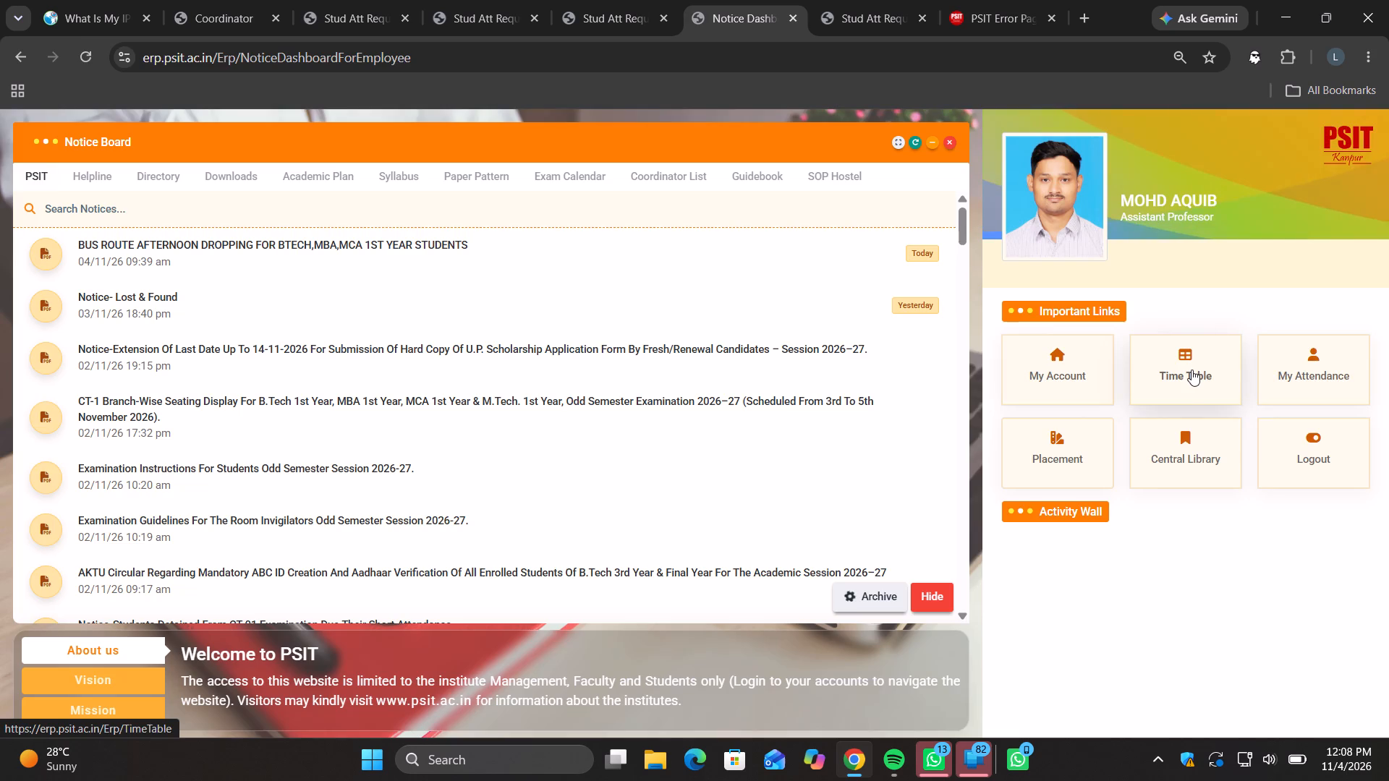
pyautogui.scroll(-4, 968, 518)
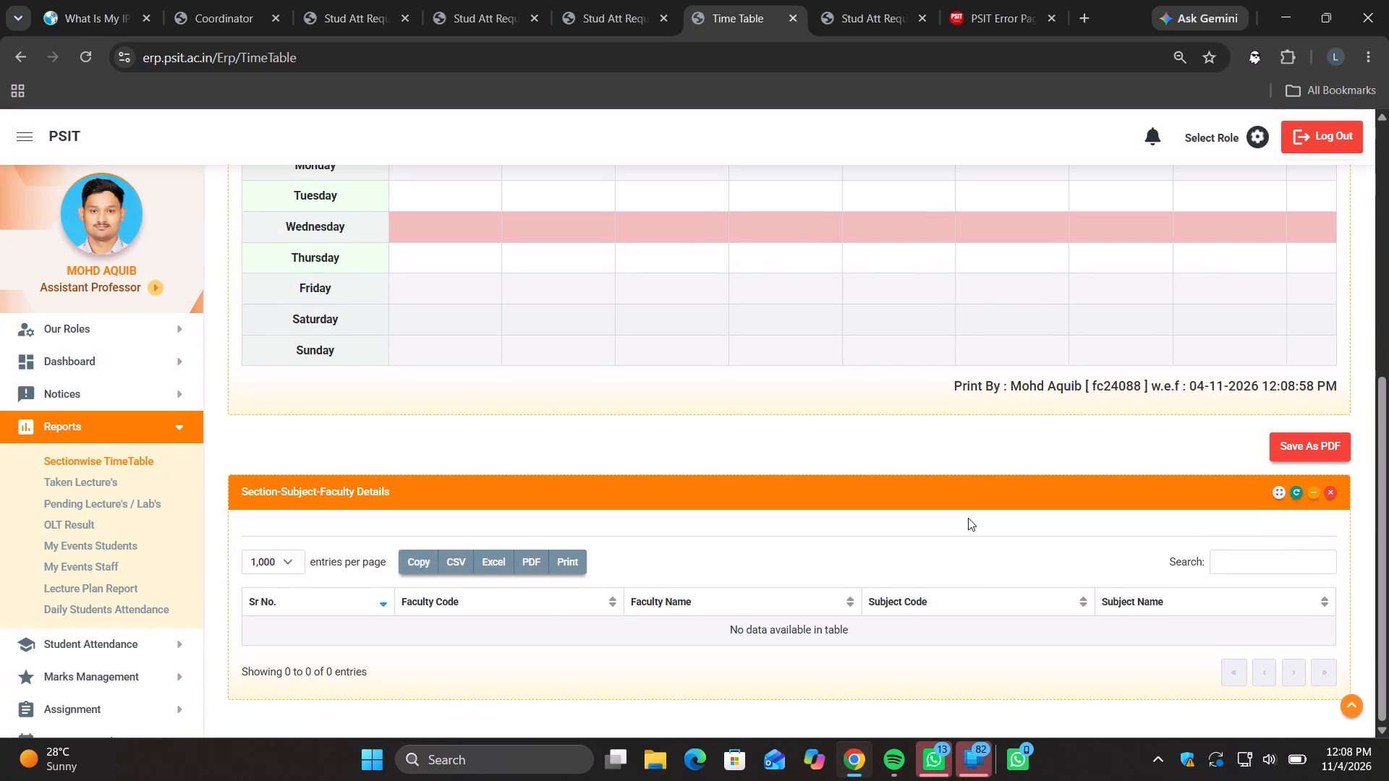
pyautogui.scroll(3, 968, 518)
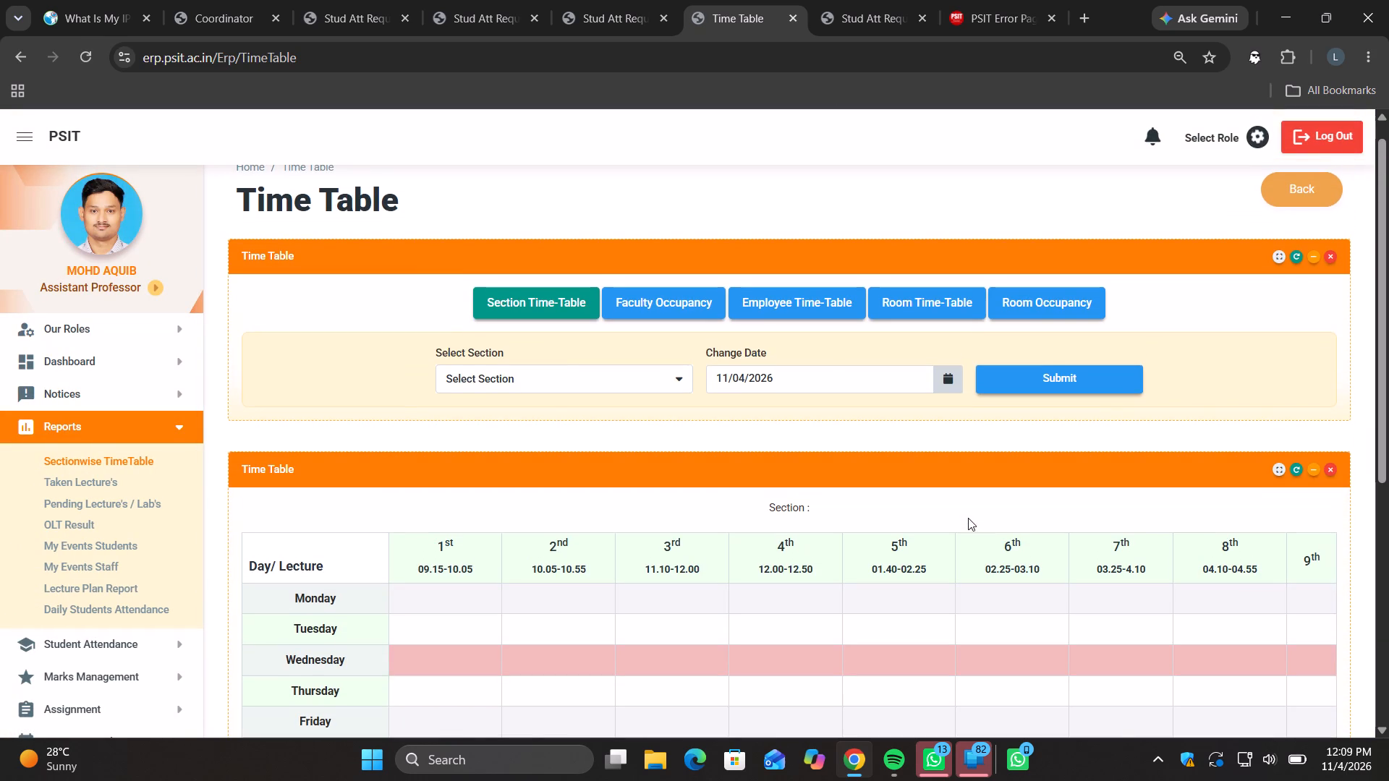
pyautogui.scroll(-1, 968, 518)
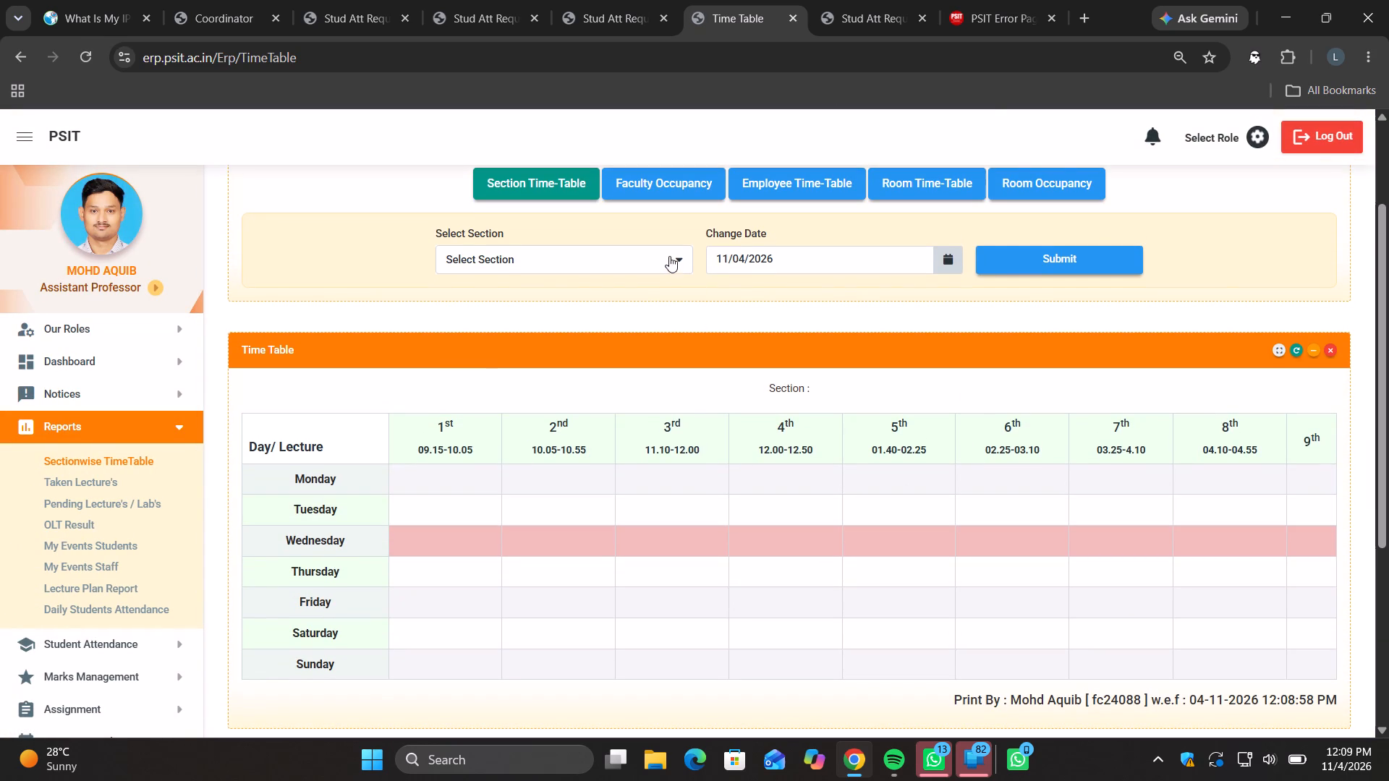
# Display the section timetable of PSIT-CS-AIML-III-B for 11/04/2026.
pyautogui.click(671, 257)
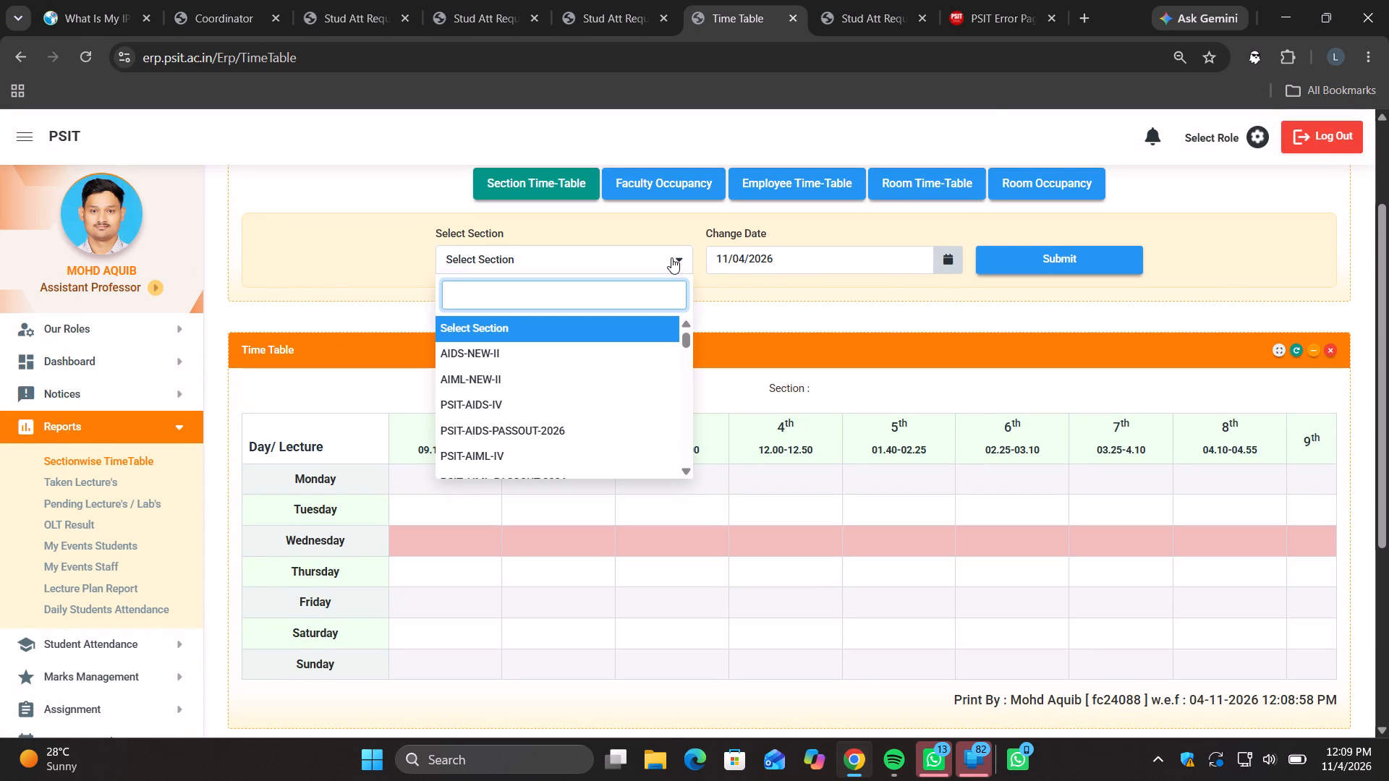
pyautogui.write('csa')
pyautogui.press('BackSpace')
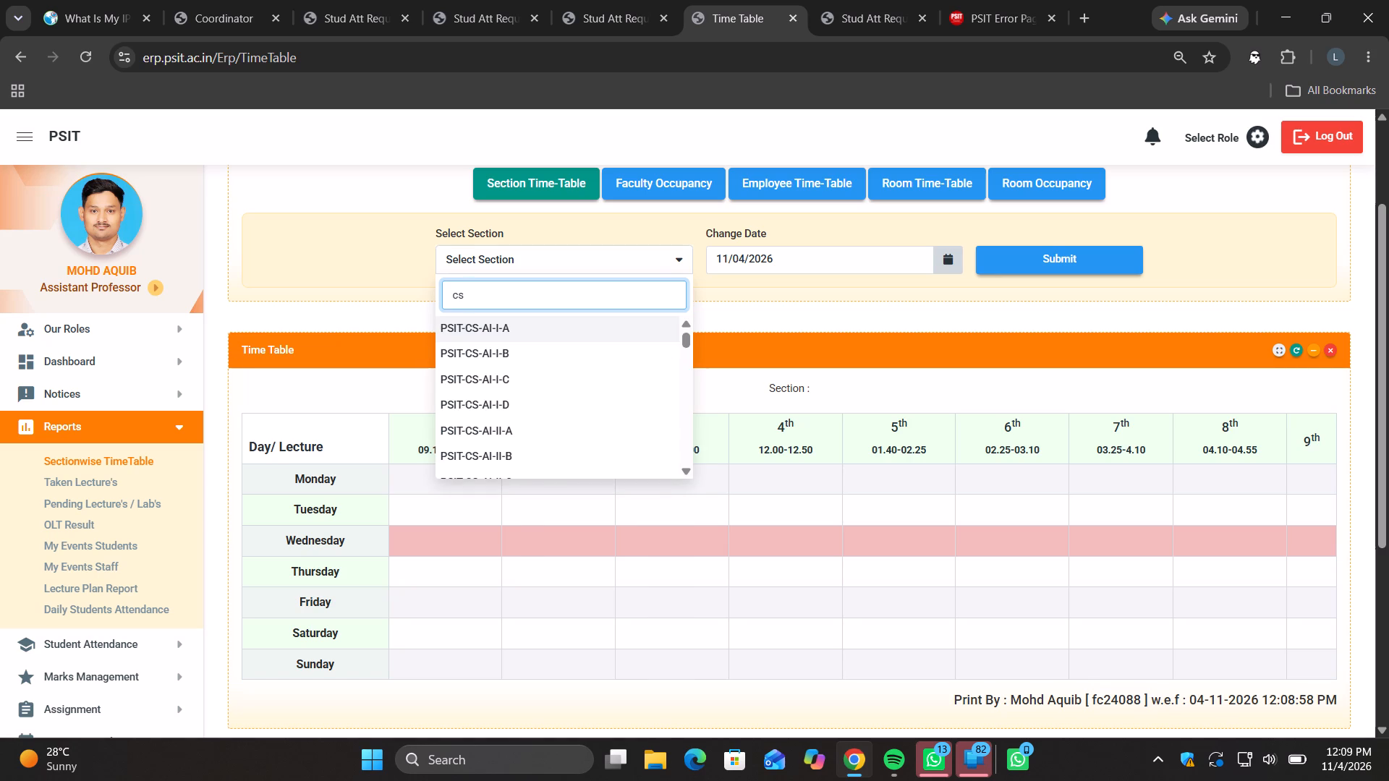
pyautogui.press('BackSpace')
pyautogui.press('BackSpace')
pyautogui.press('BackSpace')
pyautogui.press('a')
pyautogui.write('im')
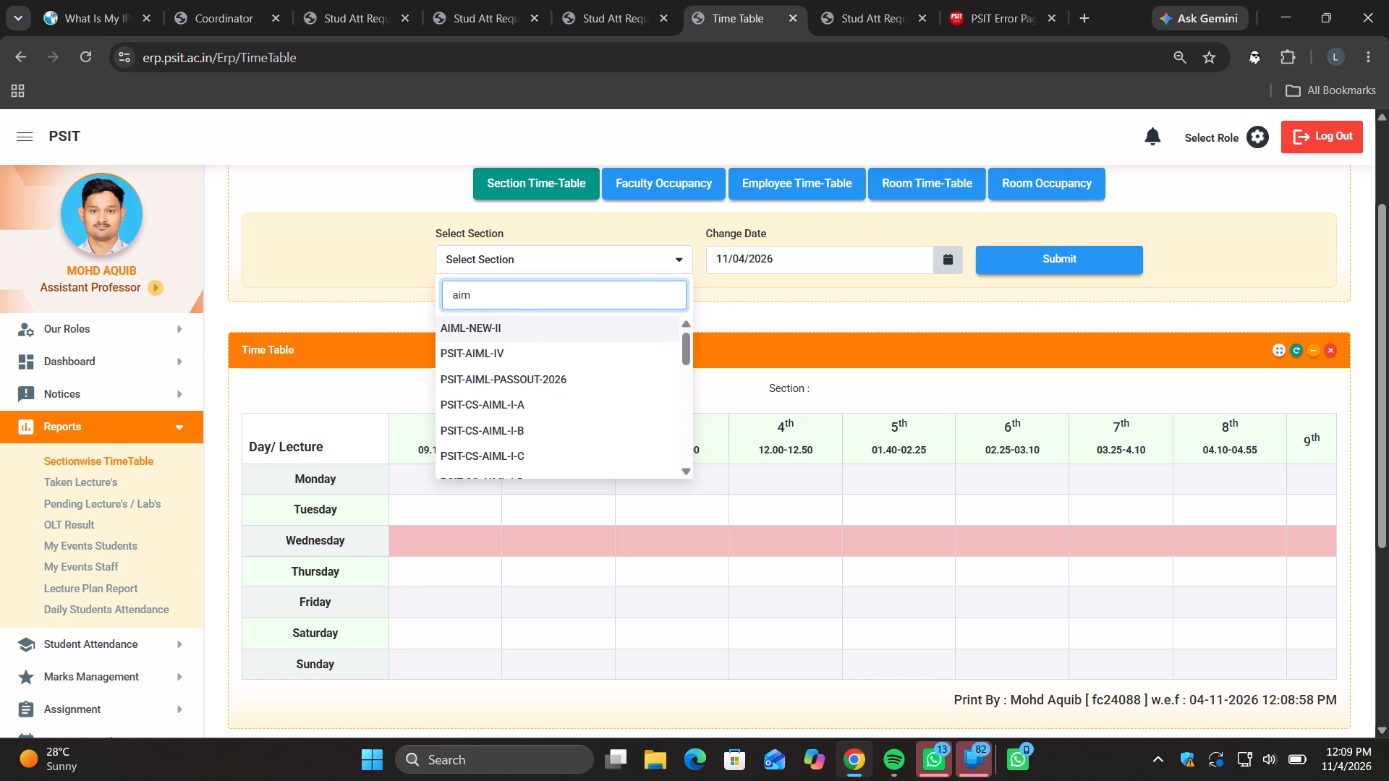
pyautogui.scroll(-2, 532, 371)
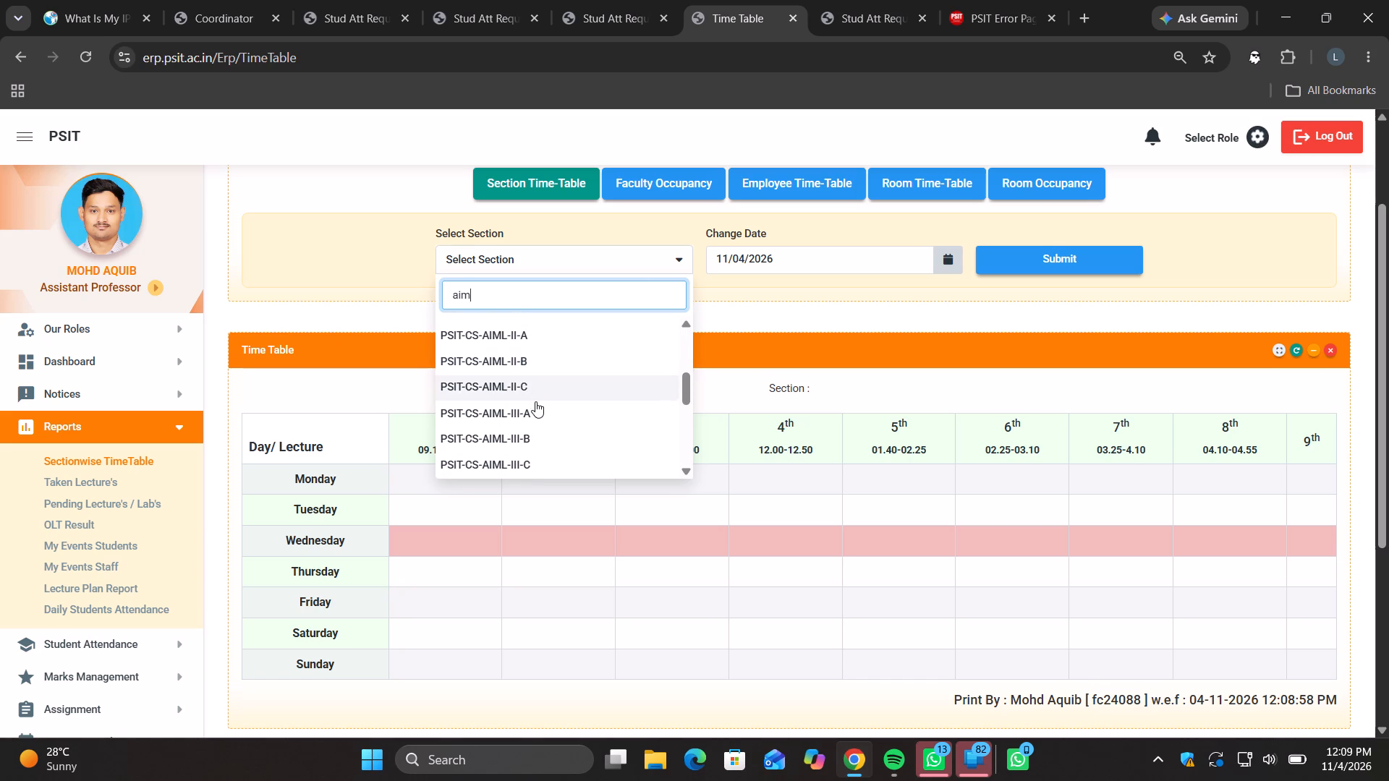
pyautogui.click(550, 441)
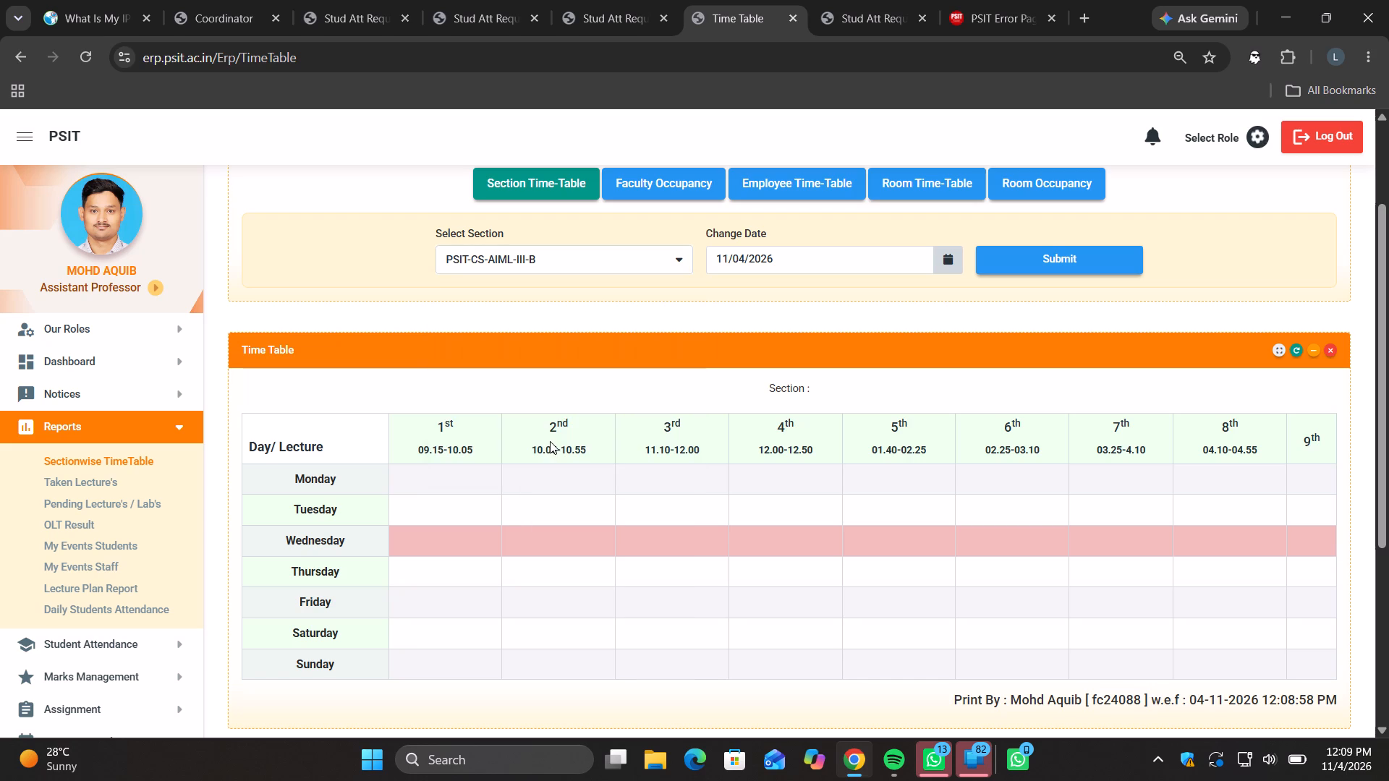
pyautogui.click(1063, 254)
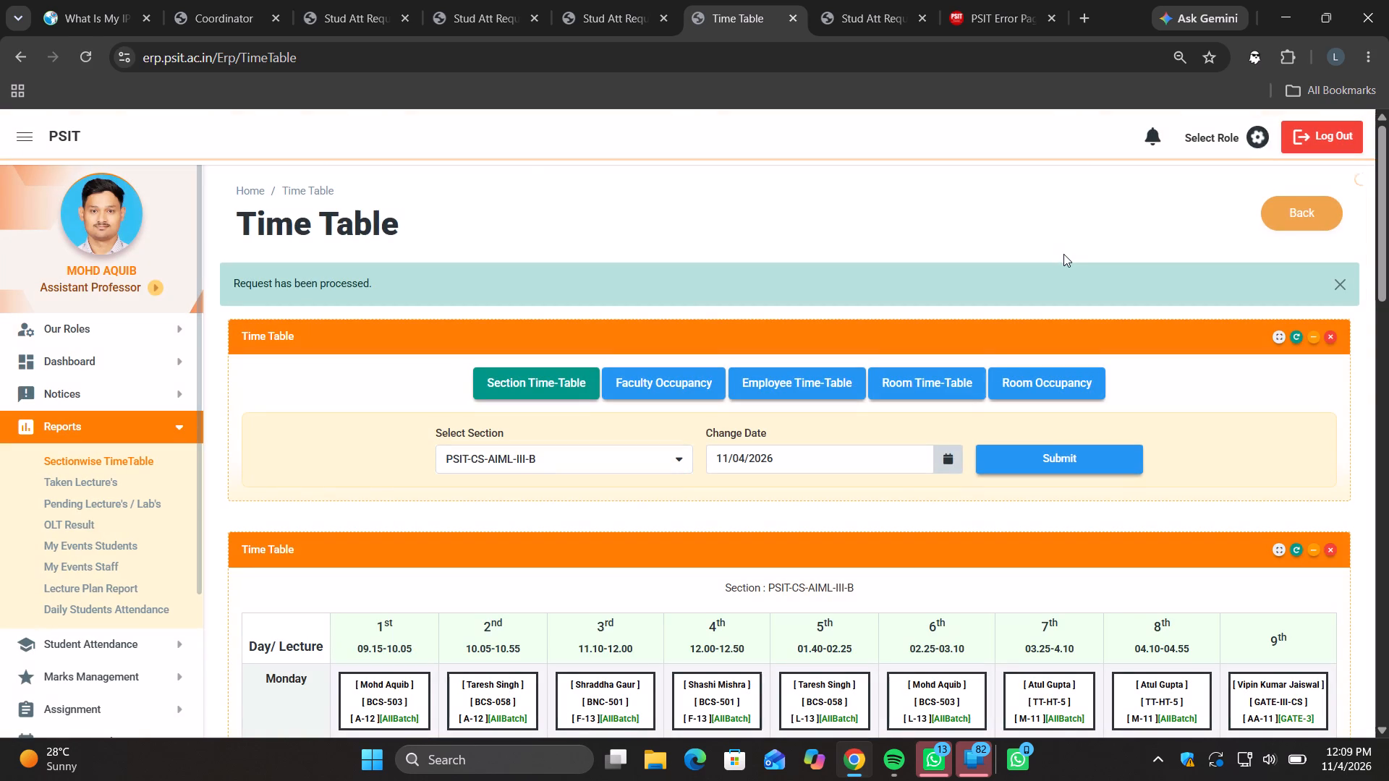
# Examine the weekly timetable of PSIT-CS-AIML-III-B, checking the faculty, subject and room of each day's lectures.
pyautogui.scroll(-1, 879, 599)
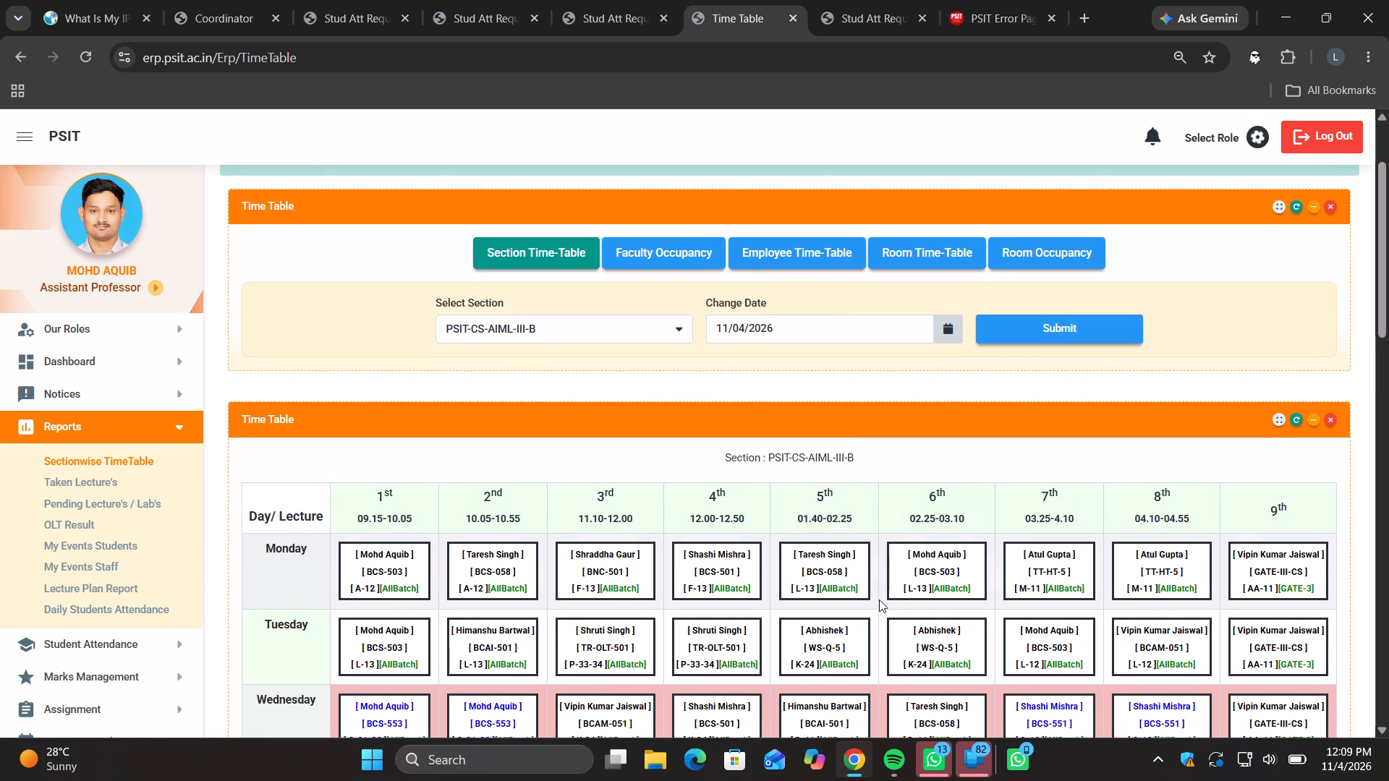
pyautogui.scroll(-2, 879, 599)
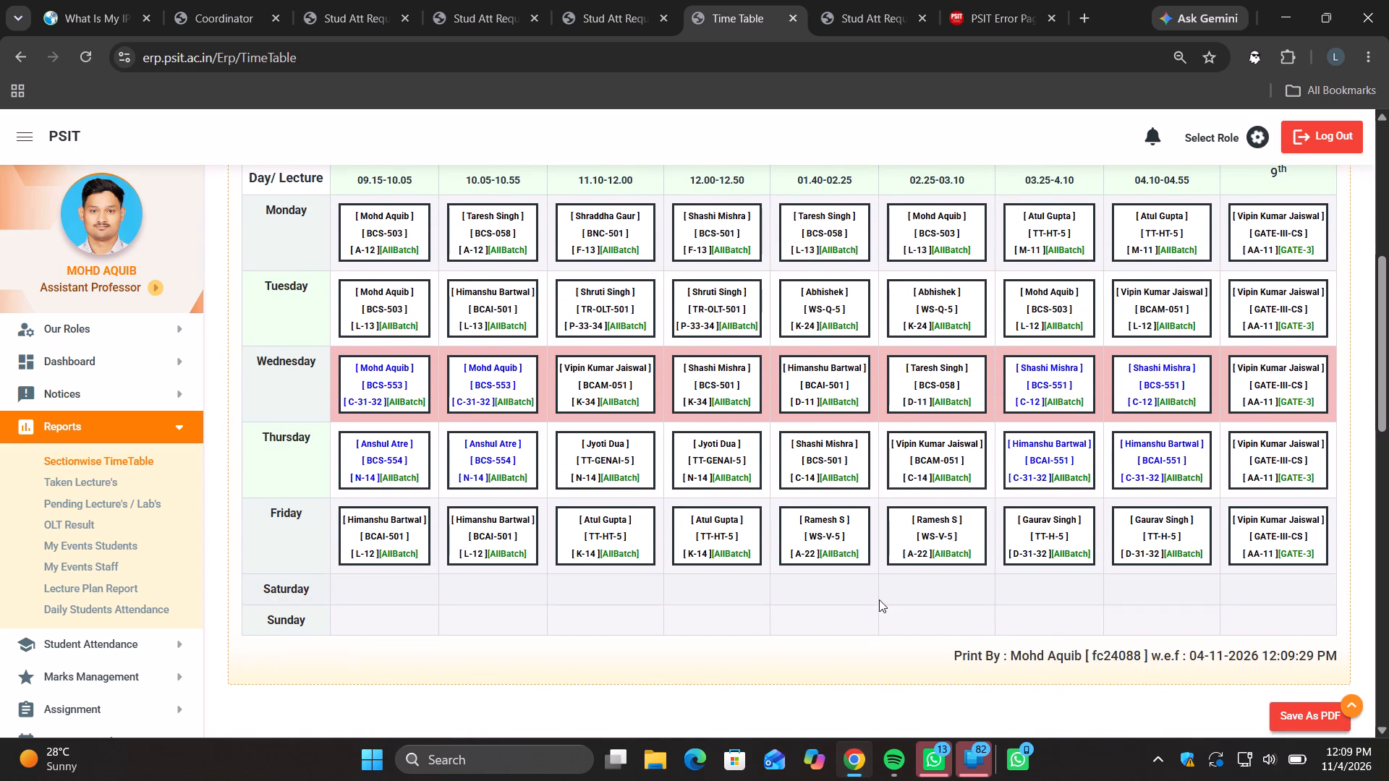
pyautogui.scroll(3, 879, 599)
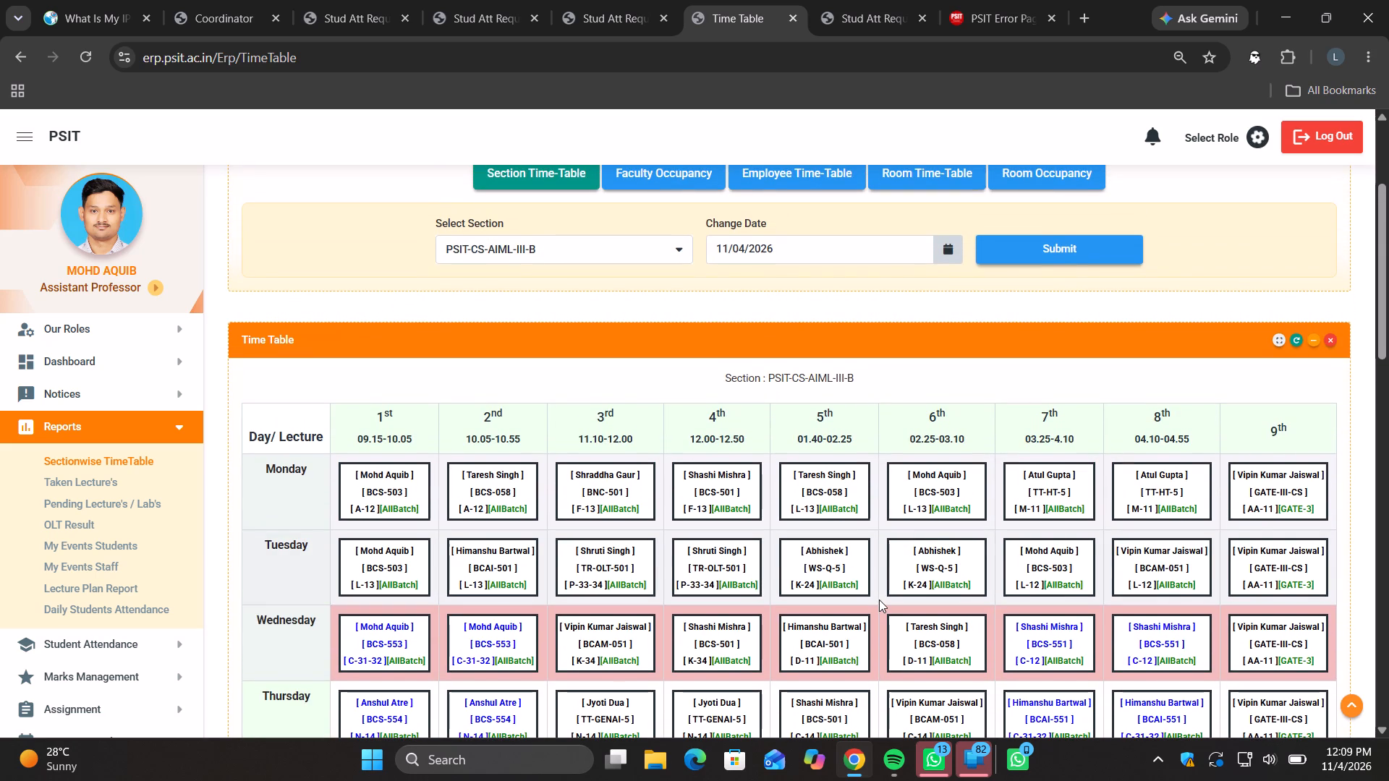
pyautogui.scroll(1, 879, 599)
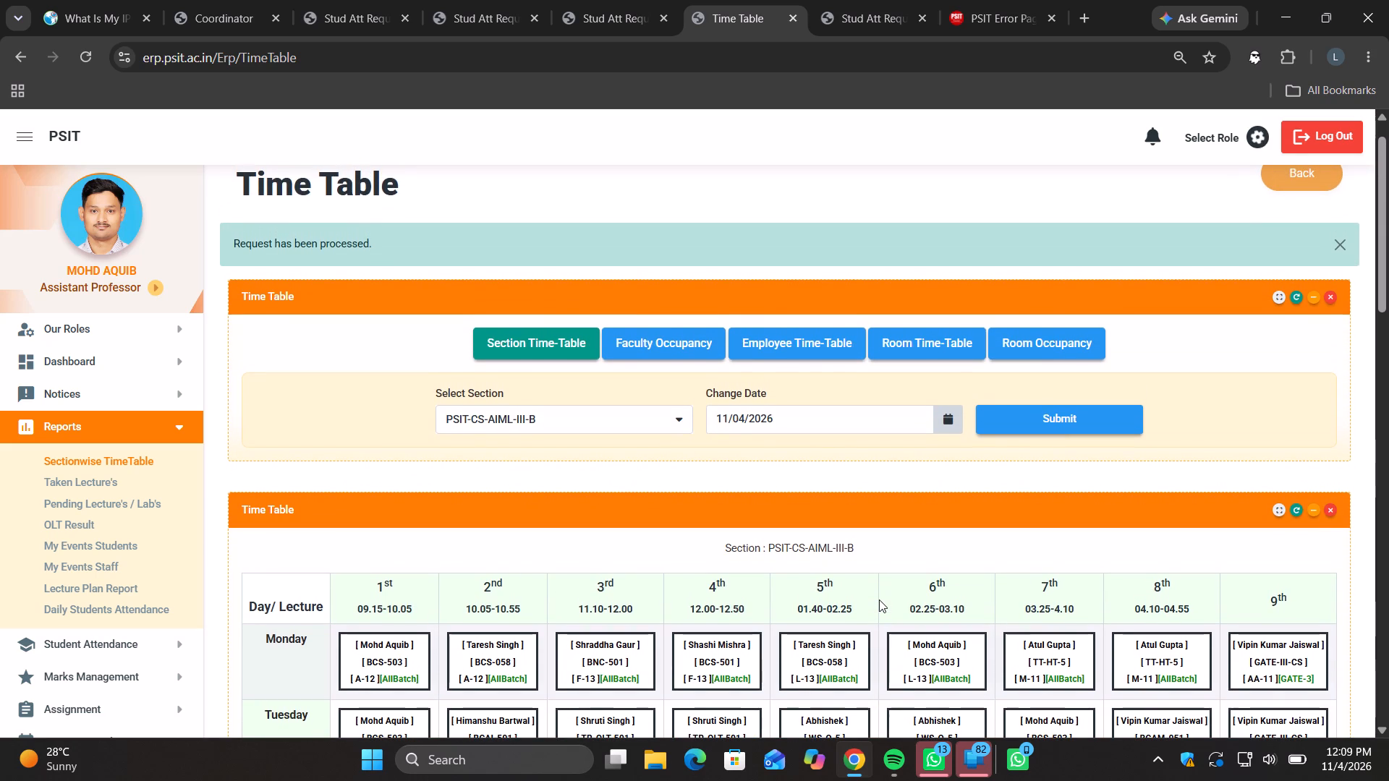
pyautogui.scroll(-1, 879, 599)
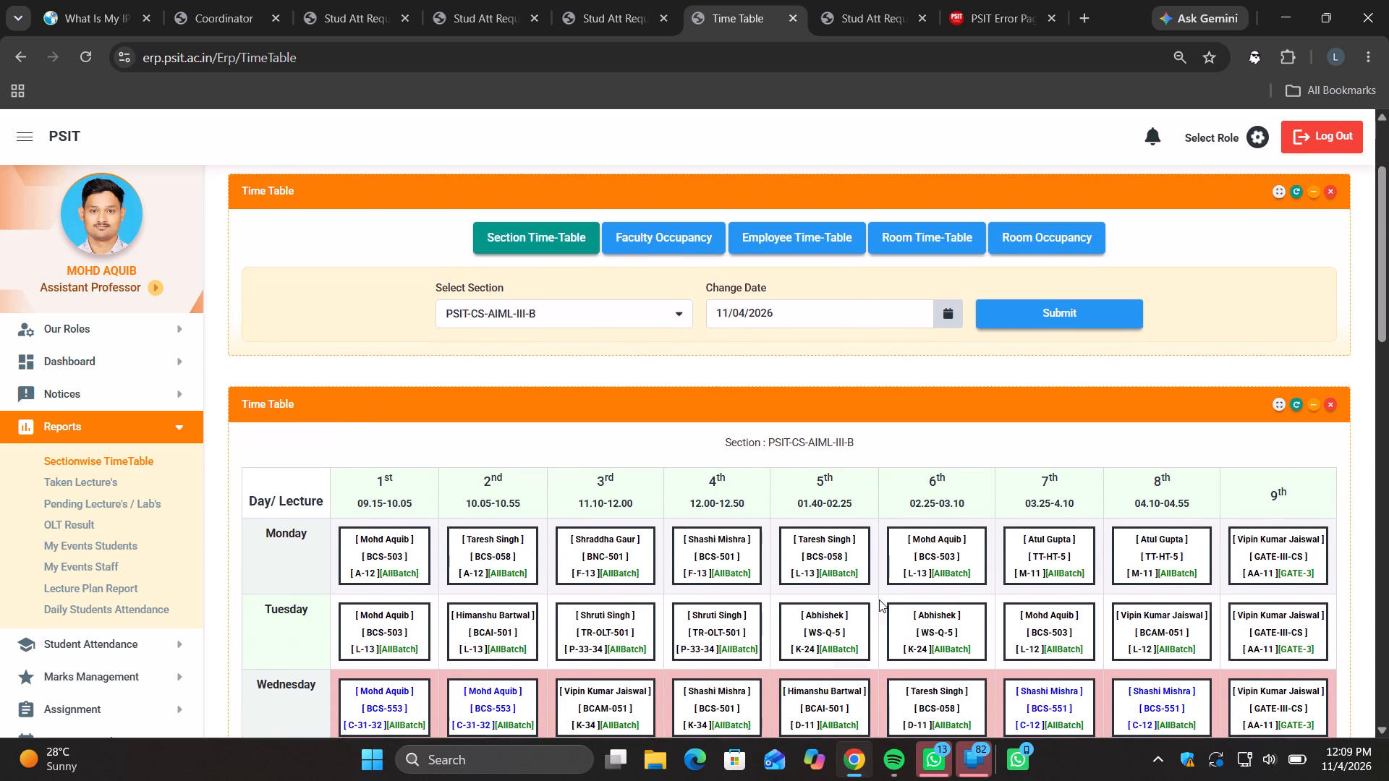
pyautogui.scroll(-2, 879, 599)
pyautogui.scroll(1, 879, 599)
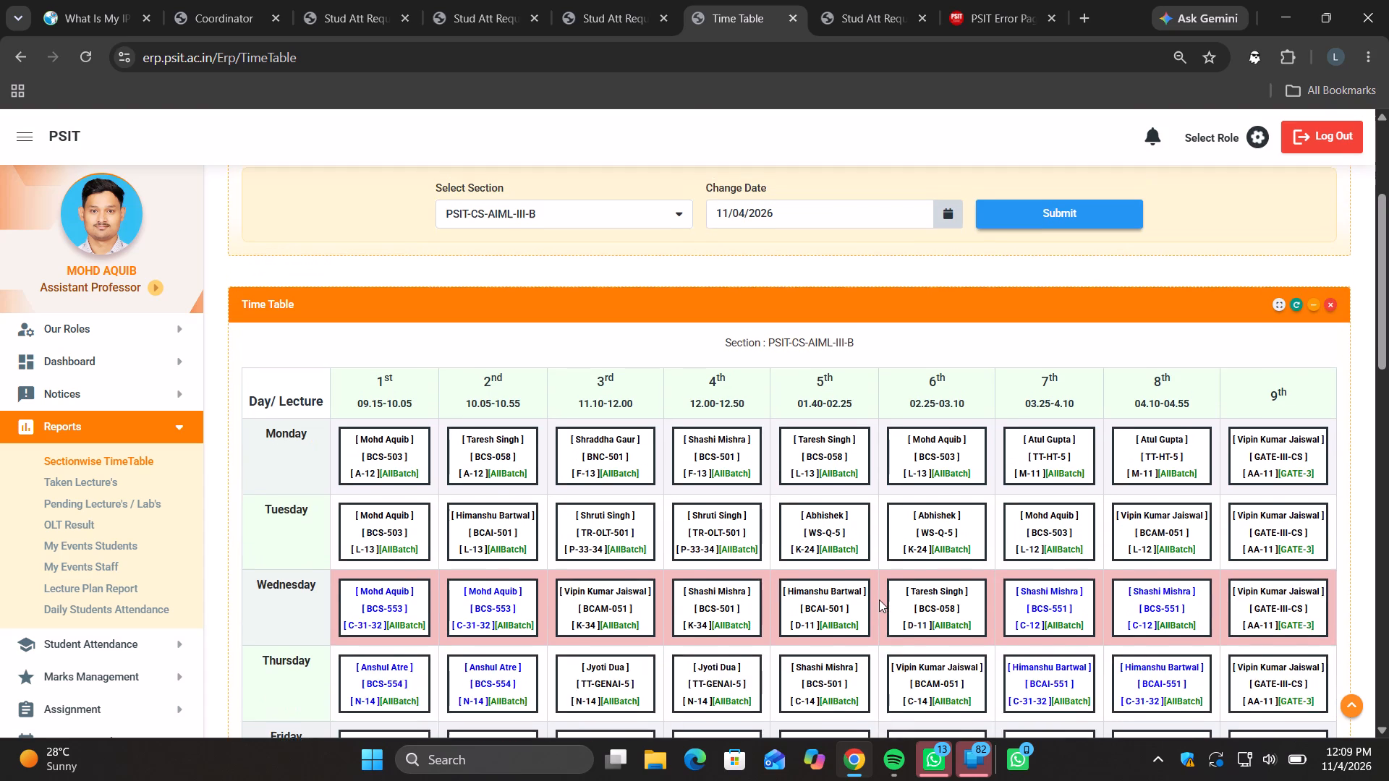
pyautogui.scroll(2, 879, 599)
pyautogui.scroll(-2, 879, 599)
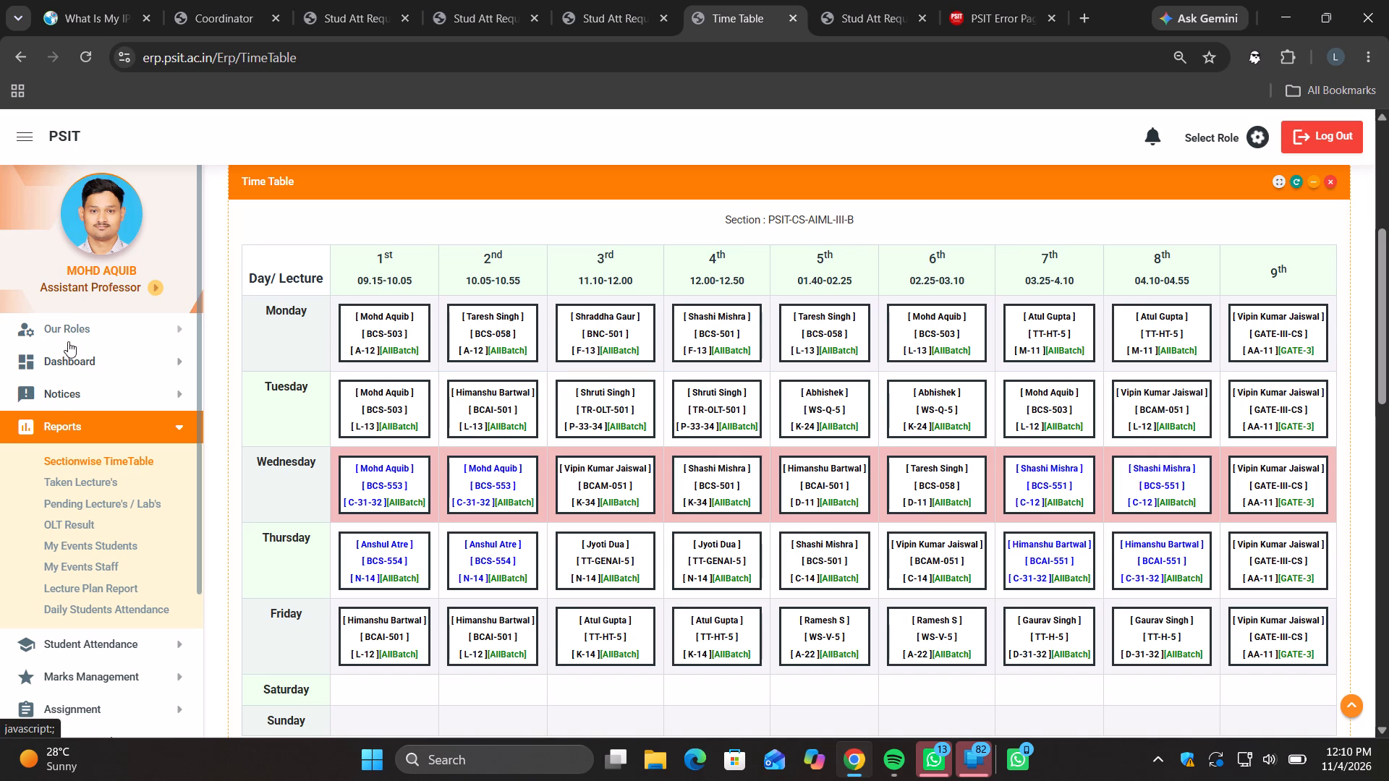
# Return to the dashboard's home page and reload it.
pyautogui.click(177, 364)
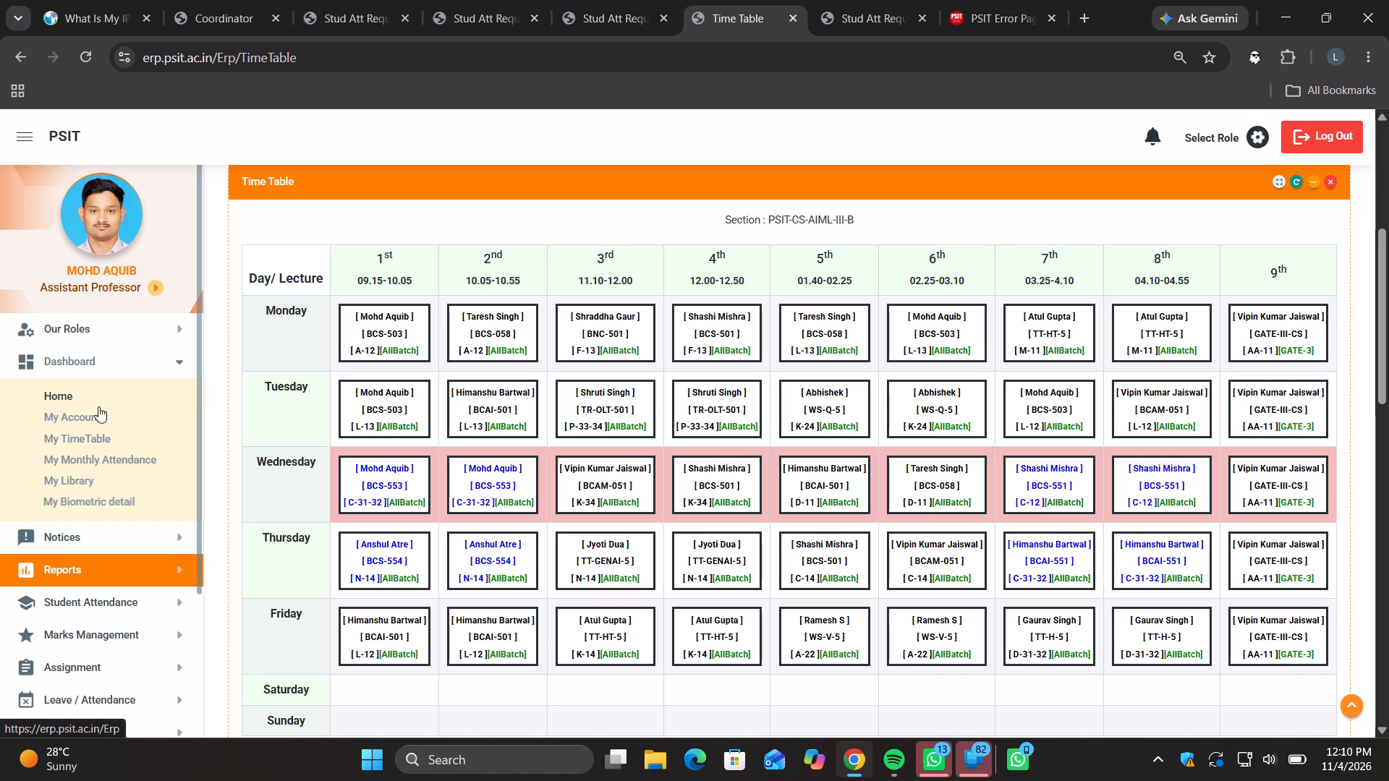
pyautogui.click(63, 394)
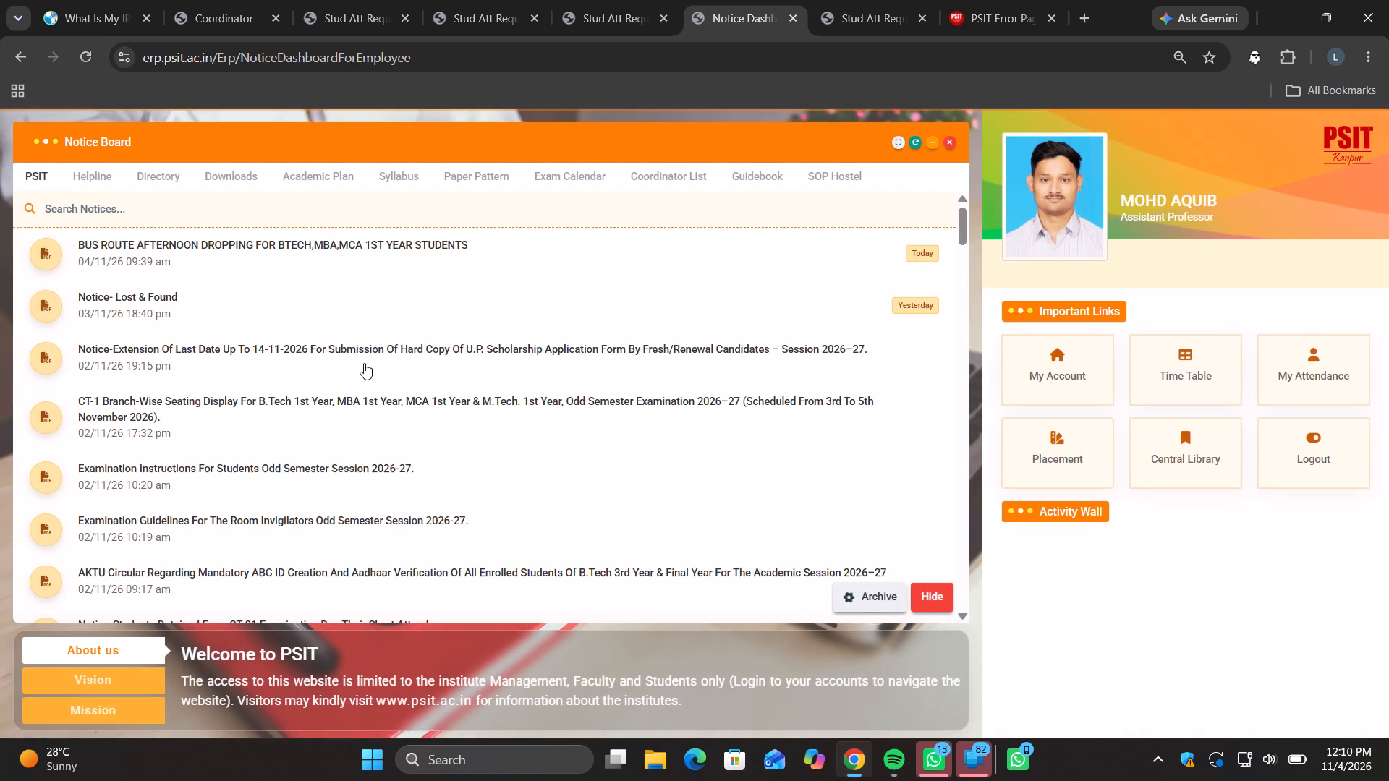
pyautogui.click(88, 64)
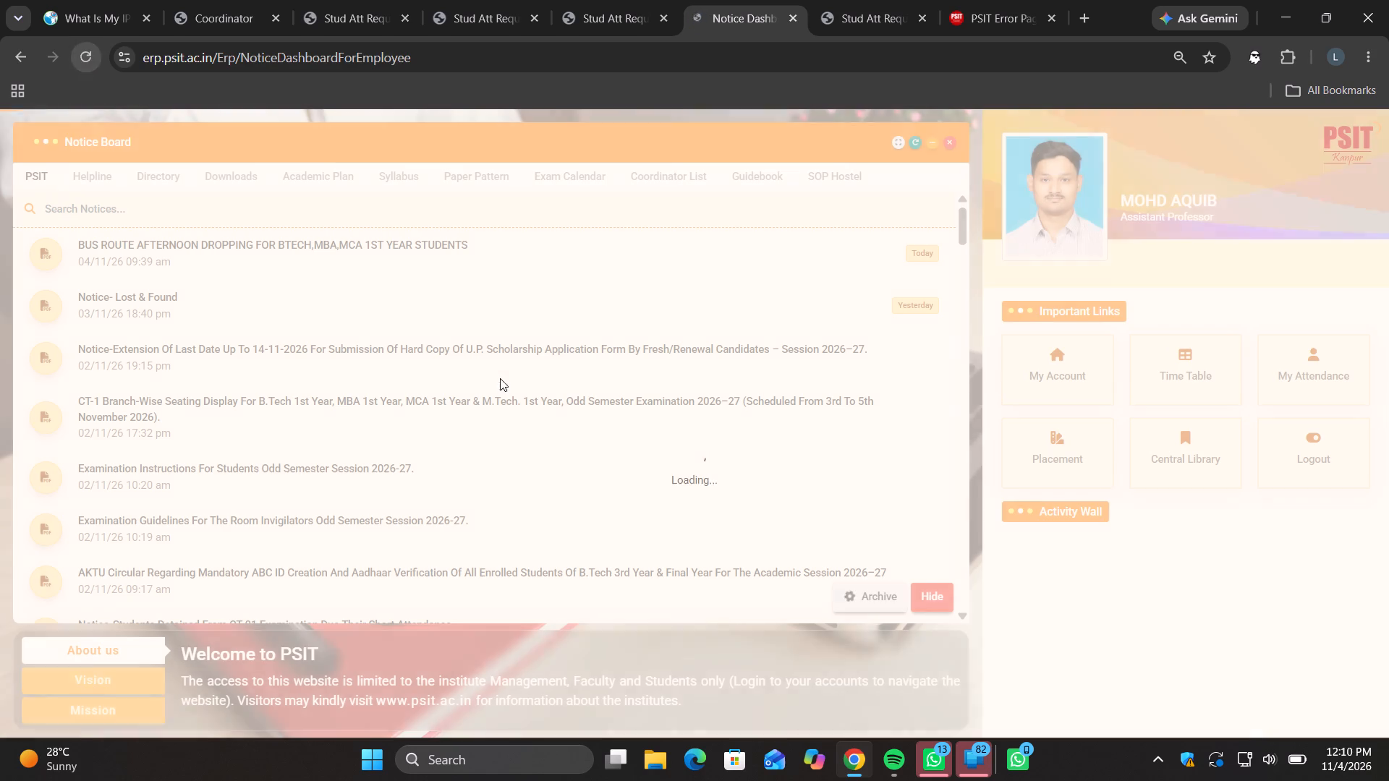
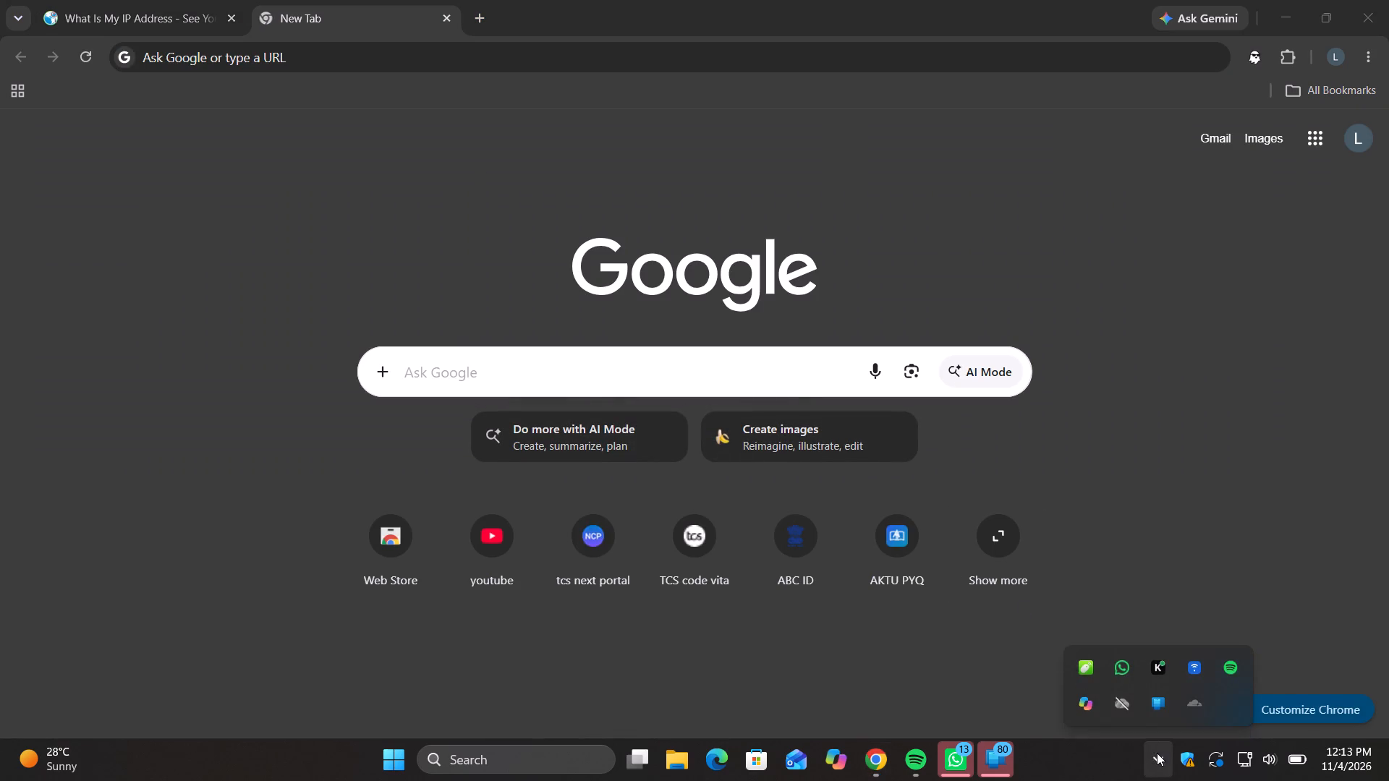
# Connect the Cloudflare WARP VPN and dismiss its window.
pyautogui.click(1186, 703)
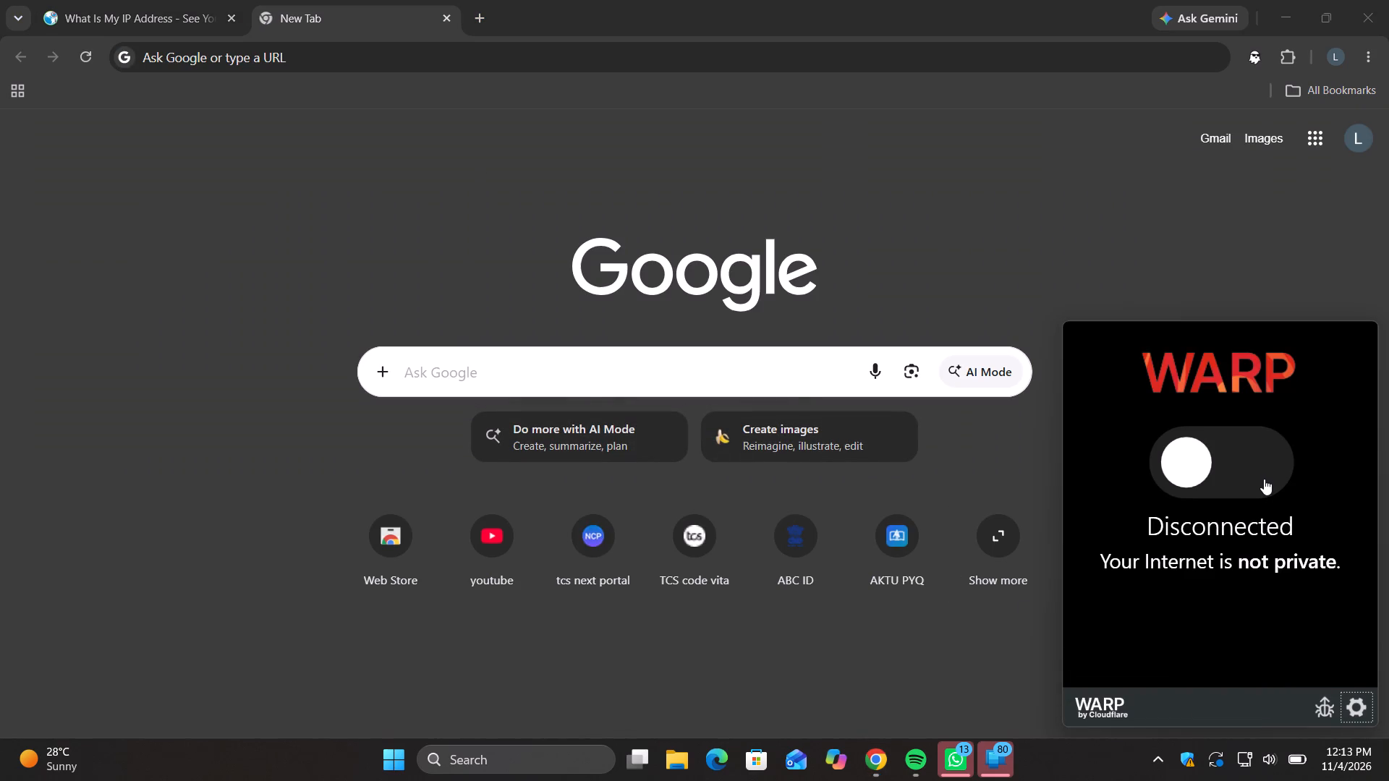
pyautogui.click(1264, 479)
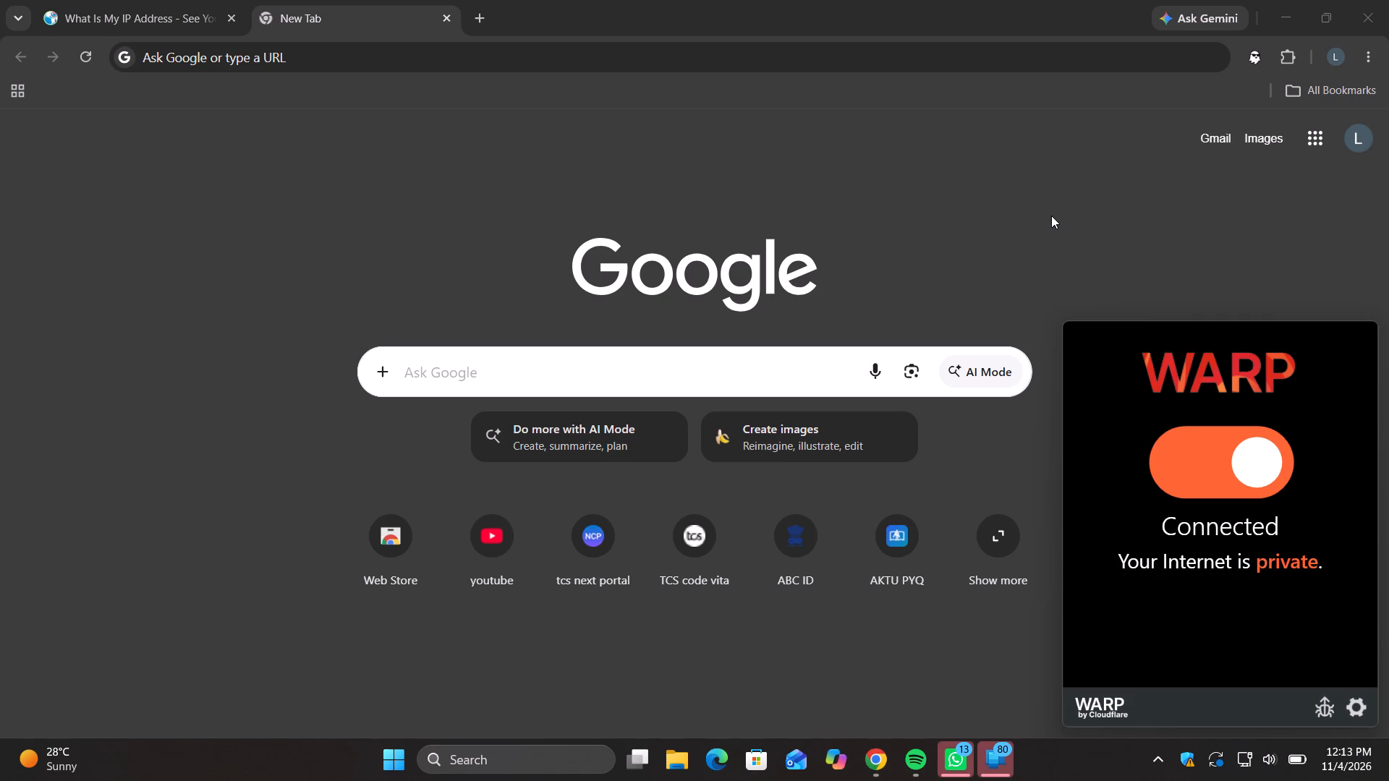
pyautogui.click(1051, 215)
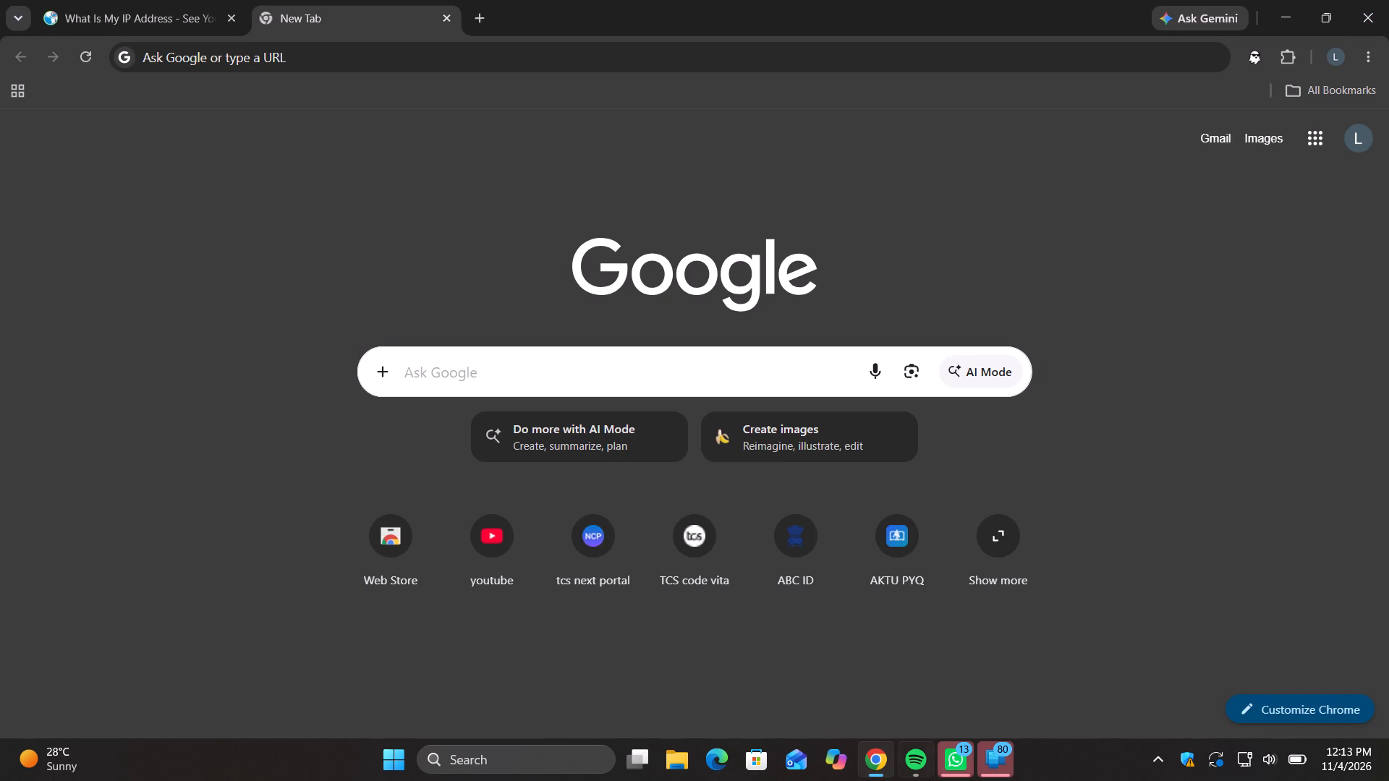
# Close the WhatsApp, Phone Link and Google Chrome windows to clear the desktop.
pyautogui.click(1016, 594)
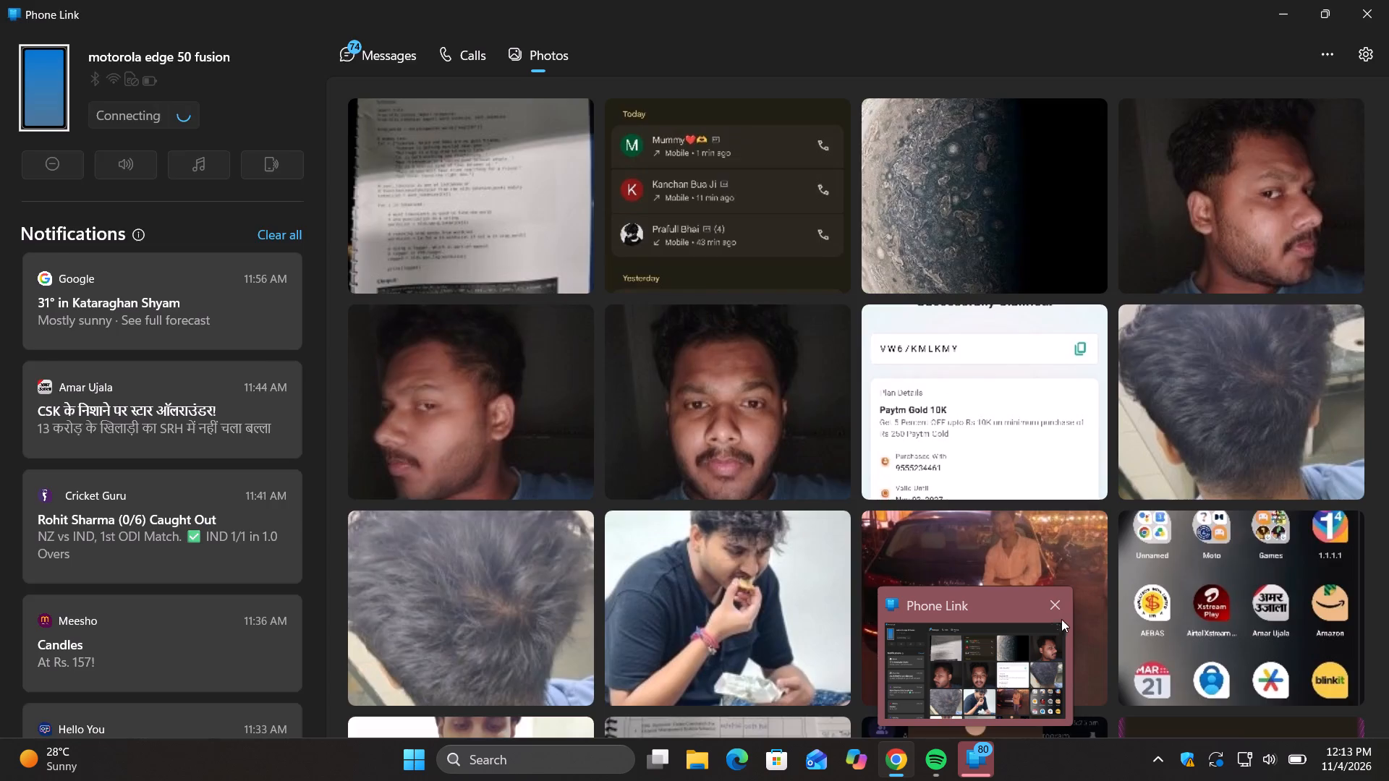
pyautogui.click(1058, 603)
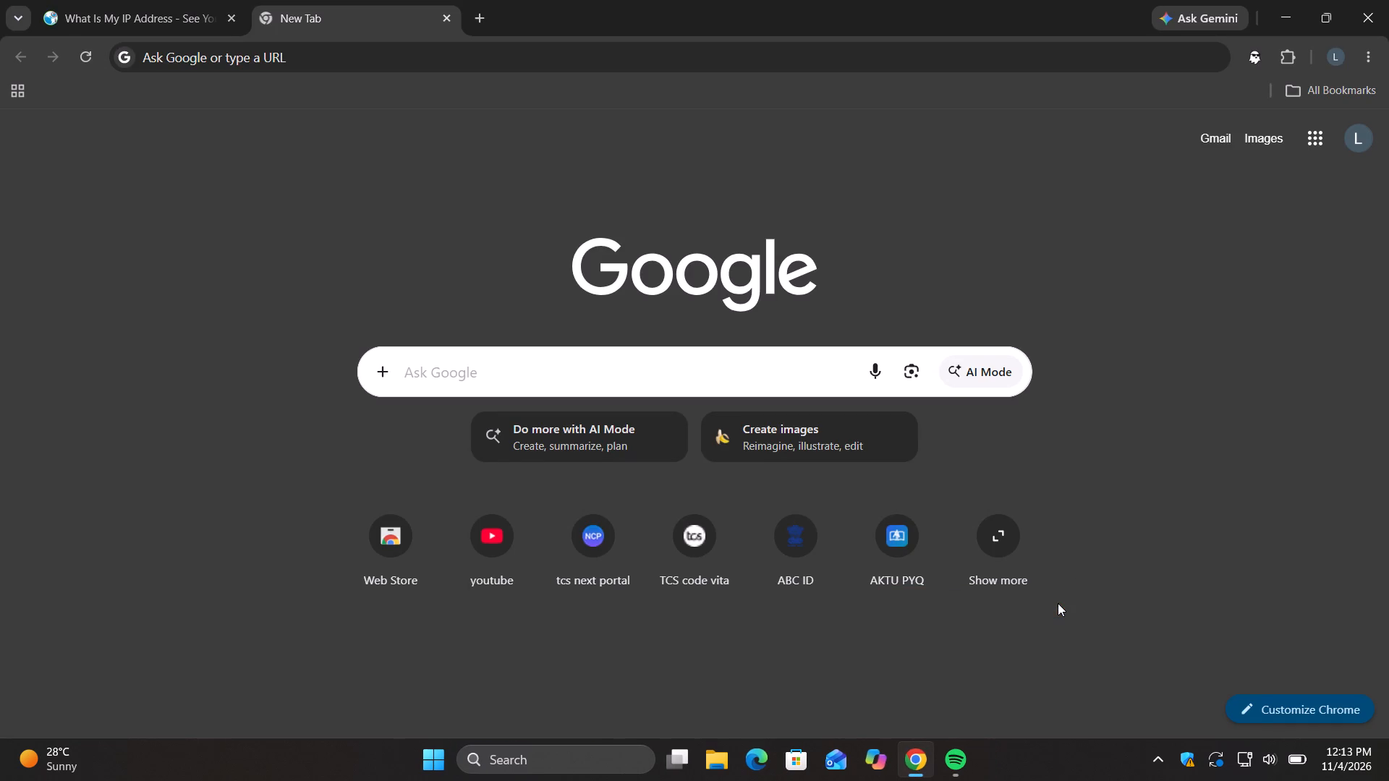
pyautogui.click(1388, 17)
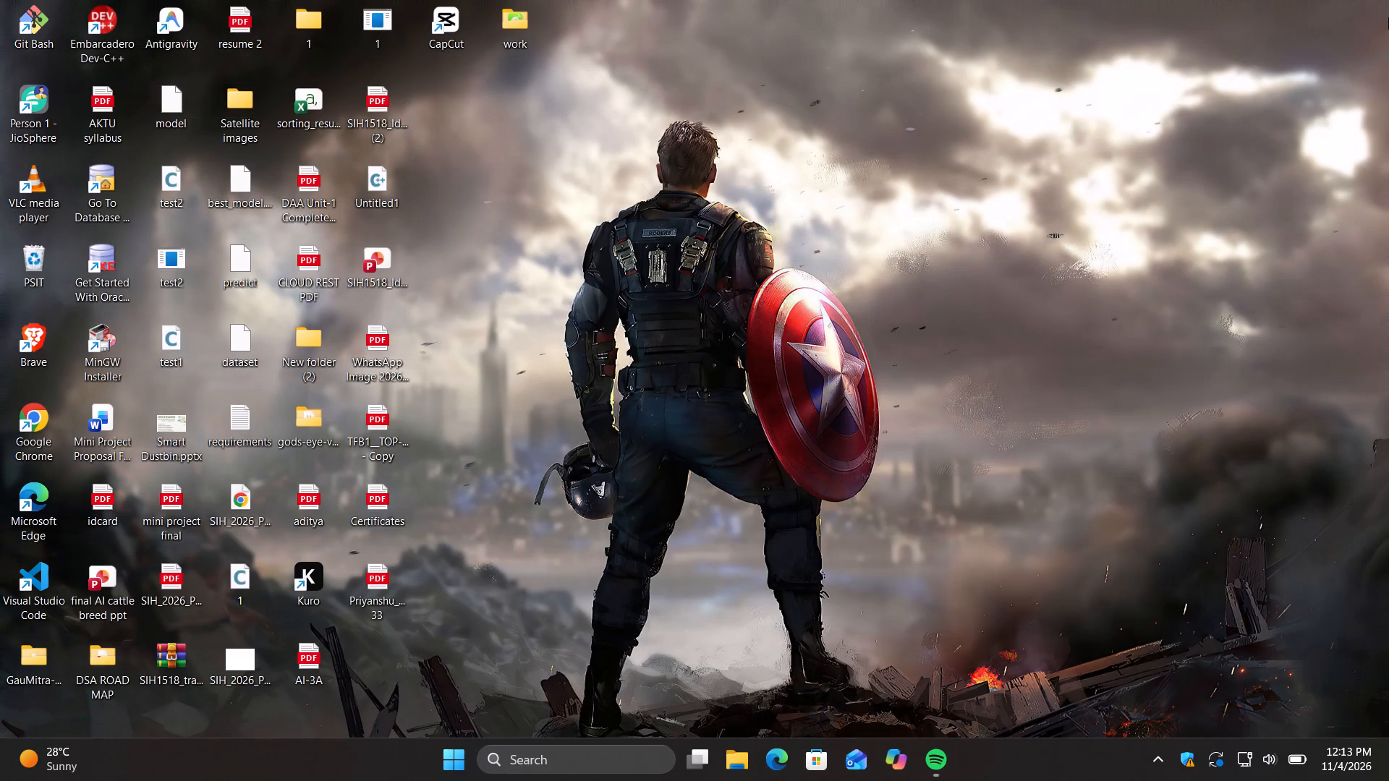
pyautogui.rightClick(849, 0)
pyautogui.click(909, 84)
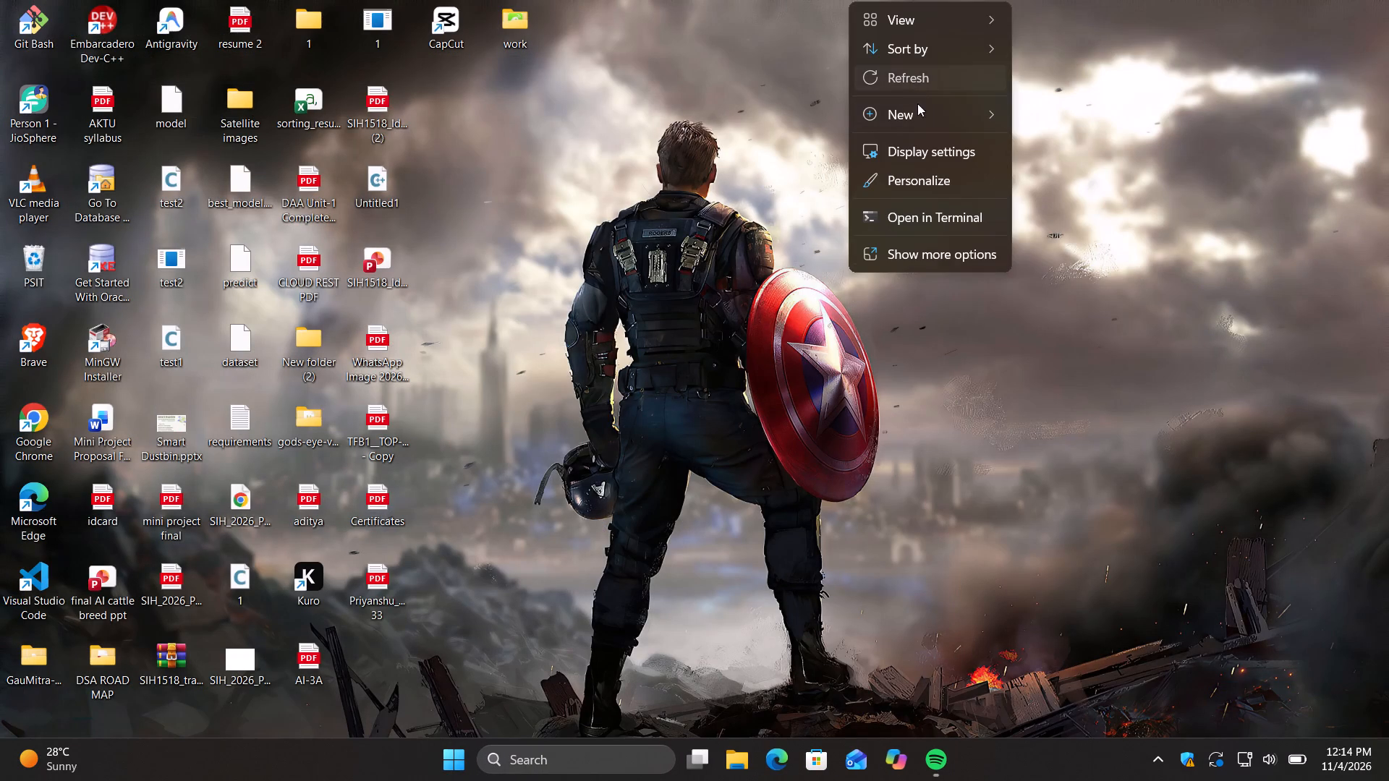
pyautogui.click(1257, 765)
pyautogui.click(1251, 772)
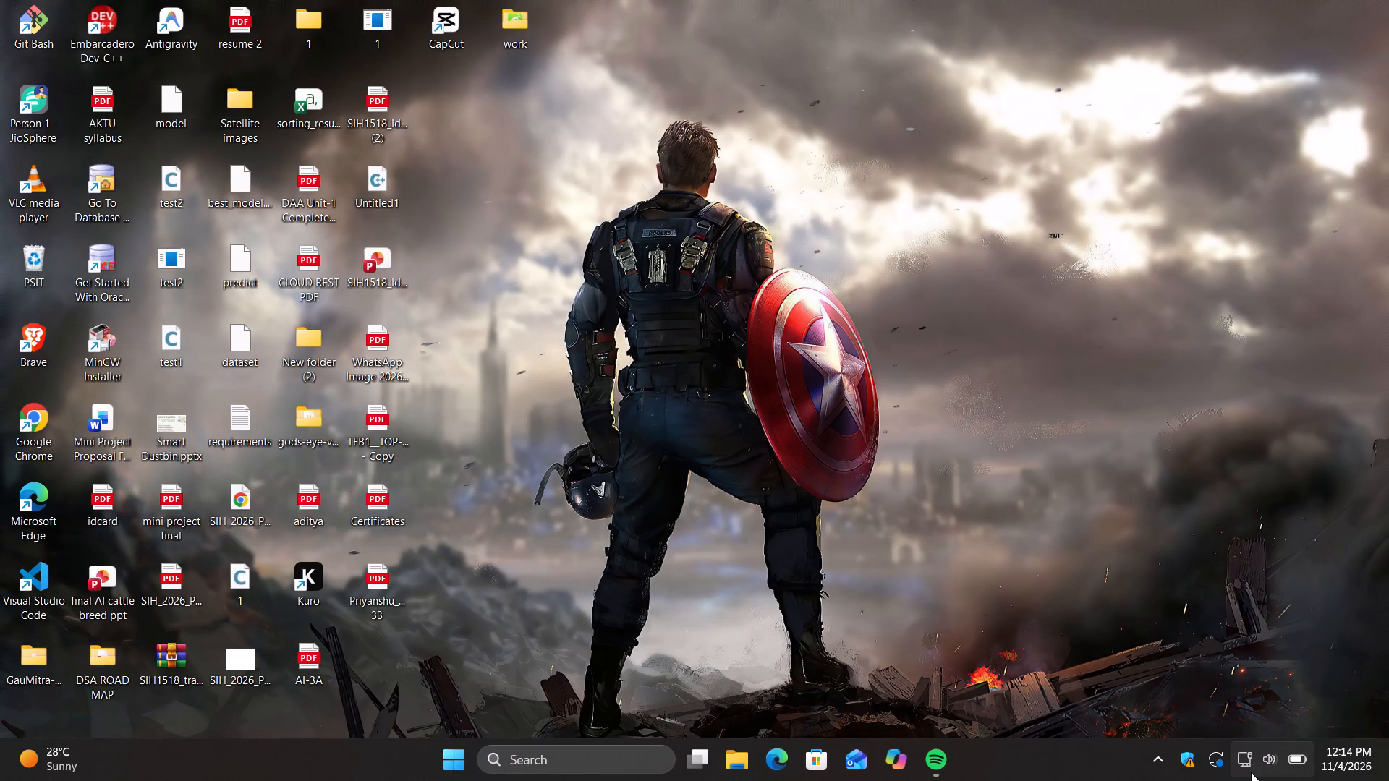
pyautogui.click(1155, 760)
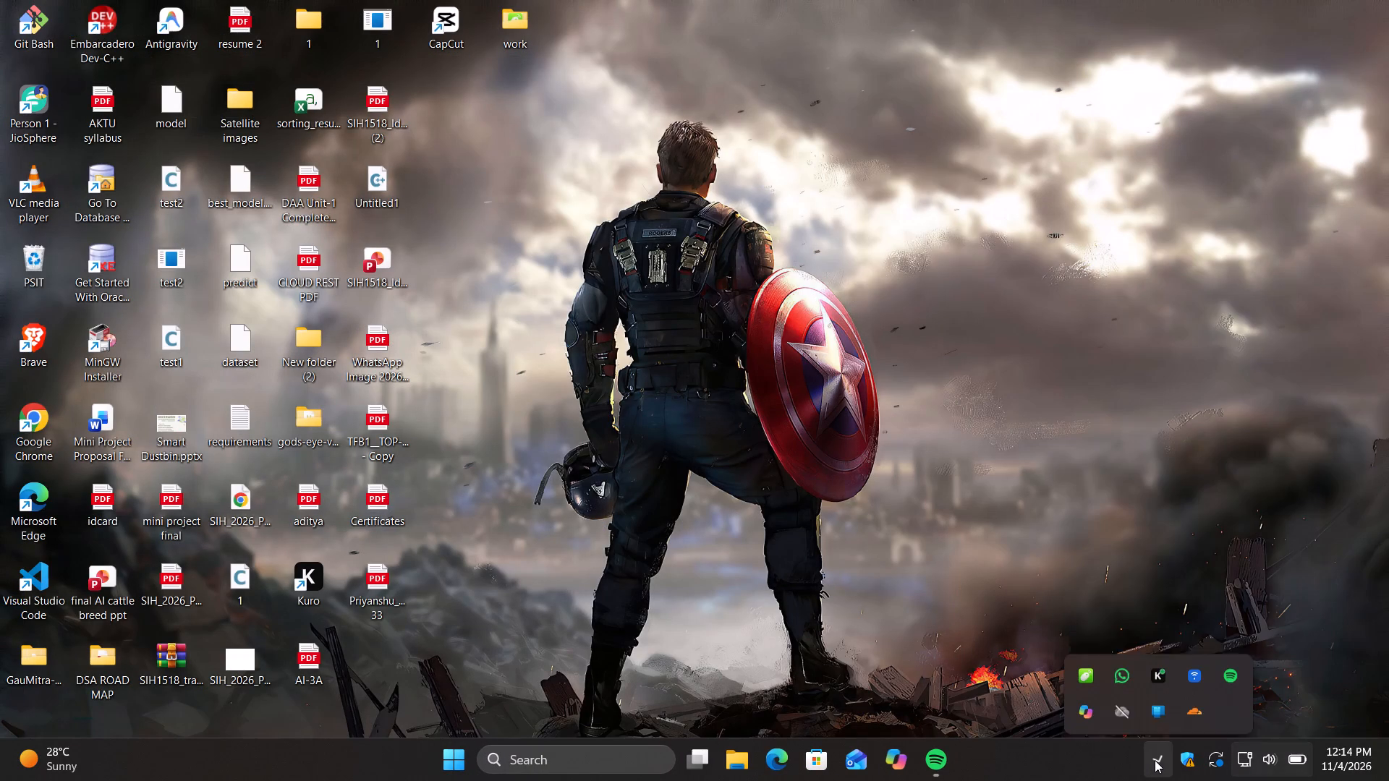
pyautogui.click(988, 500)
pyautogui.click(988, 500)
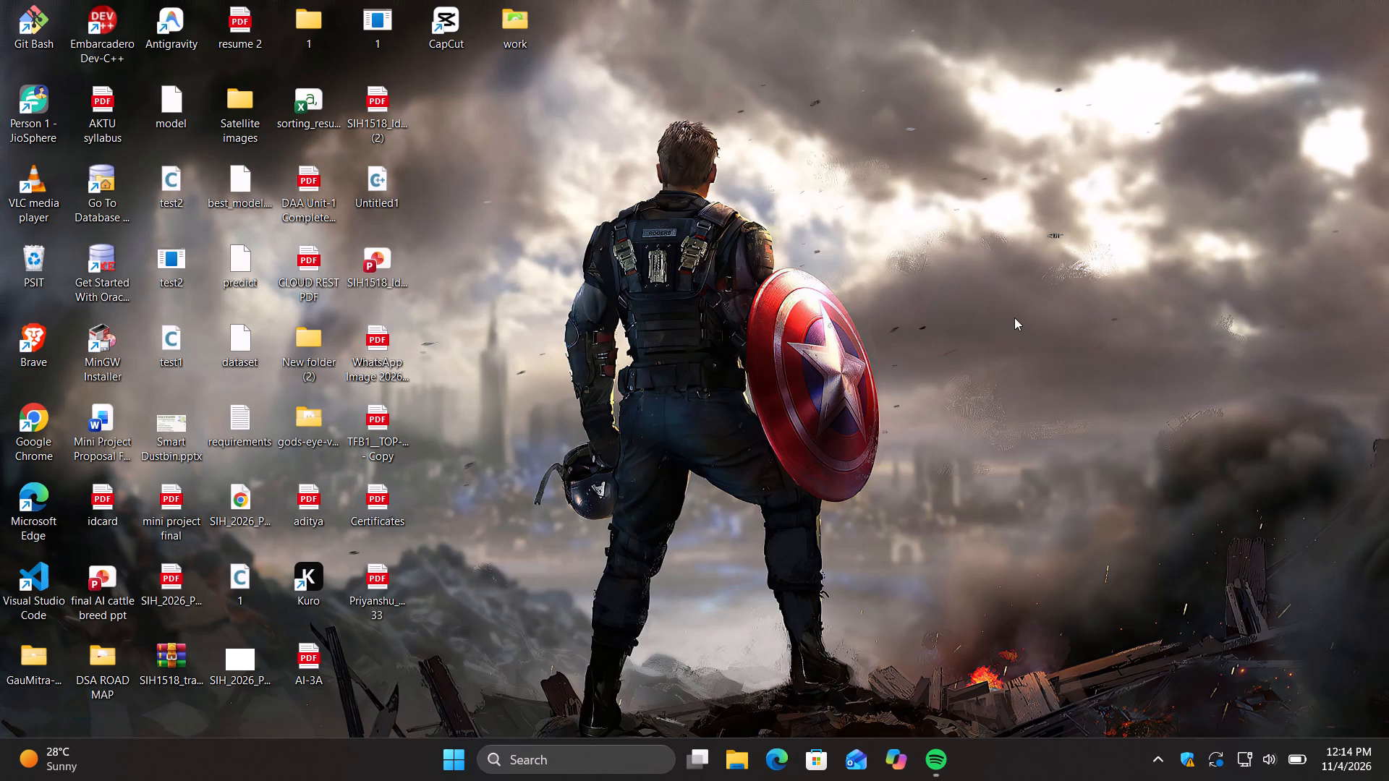